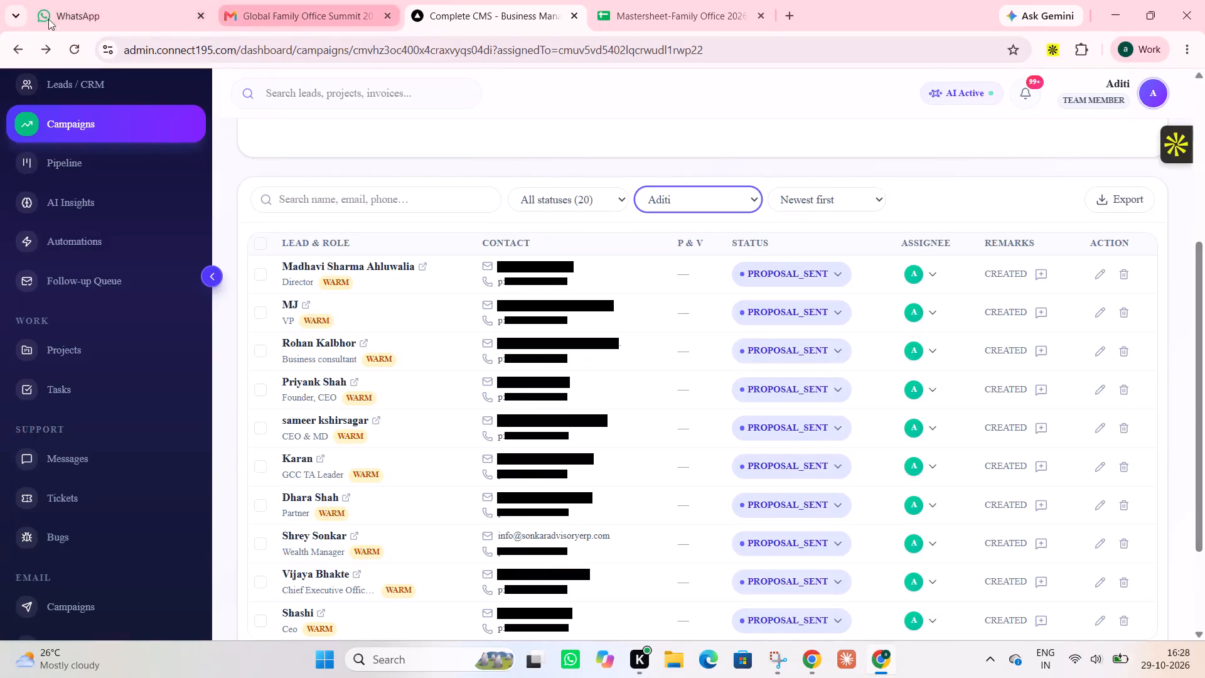
Leave the current campaign and open the Linkedin-family-office-leads-v2 campaign from the campaigns list.
scroll(85, 364, "up", 6)
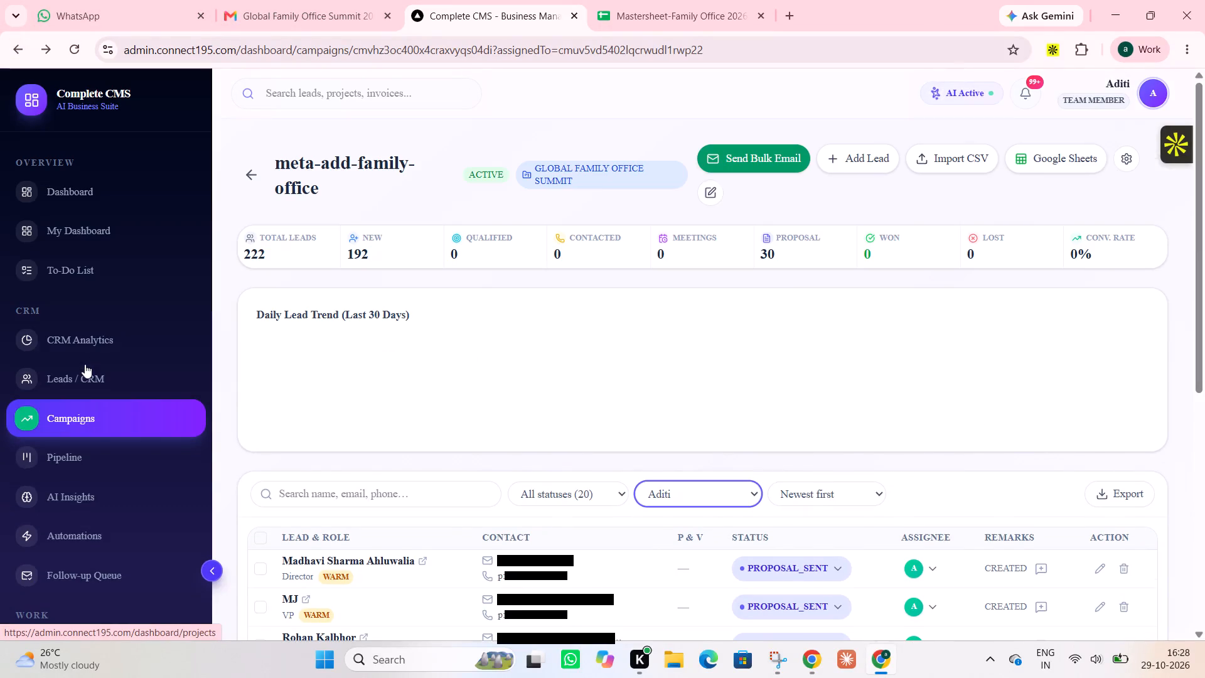
left_click(260, 172)
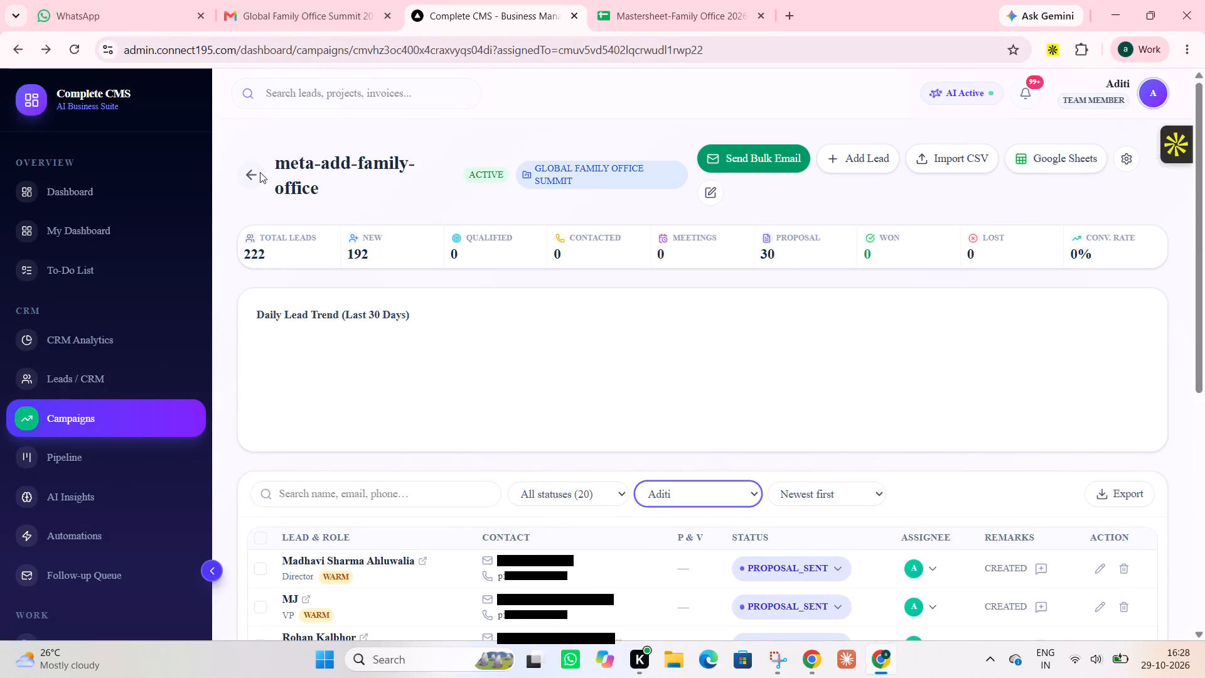
left_click(329, 456)
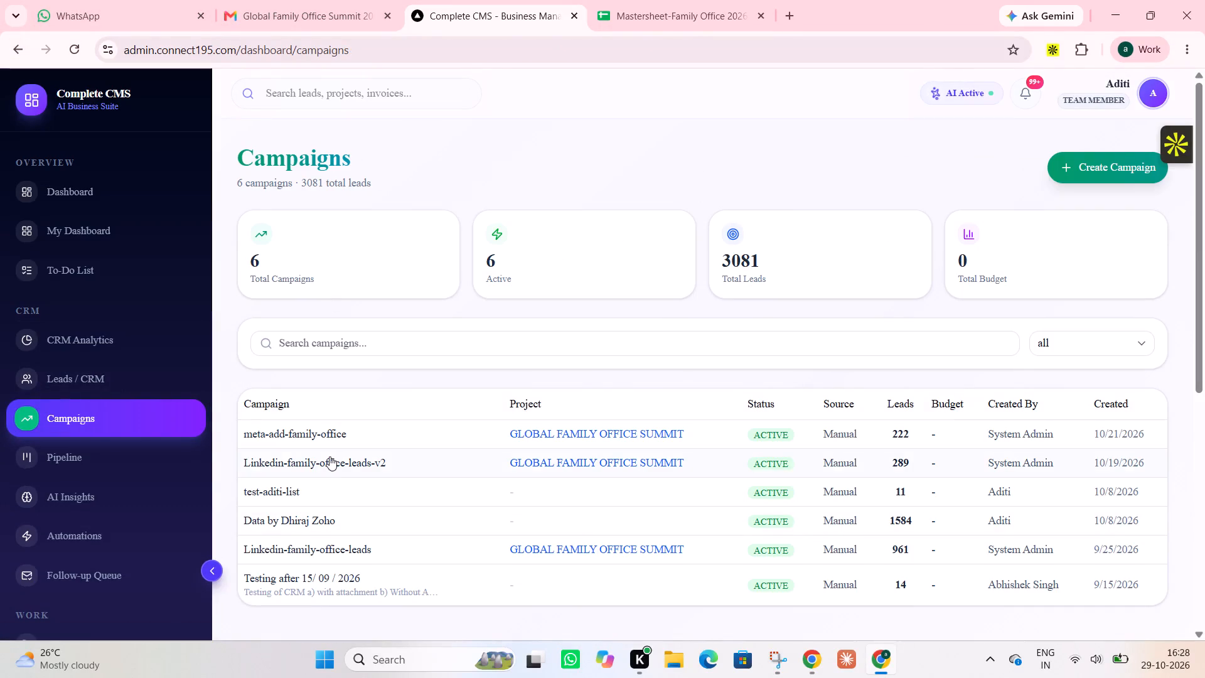
Search the campaign's leads for 180 and open the matching lead whose status is MEETING_SCHEDULED.
left_click(361, 488)
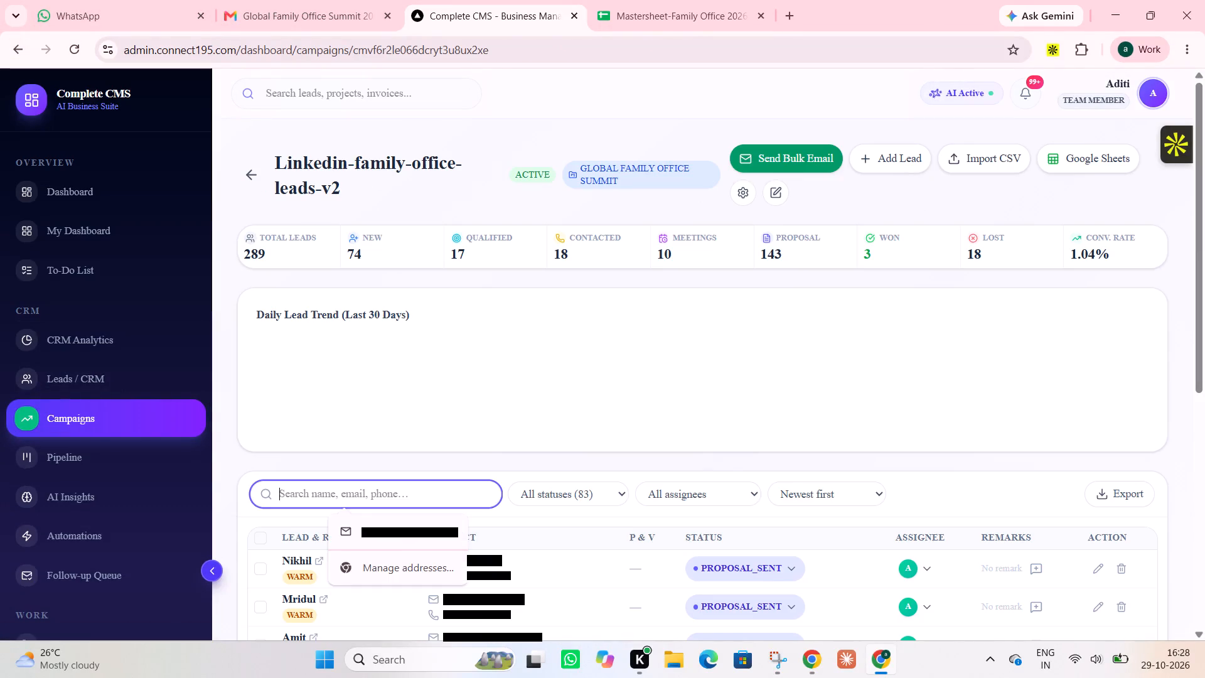
type("180")
scroll(361, 488, "down", 2)
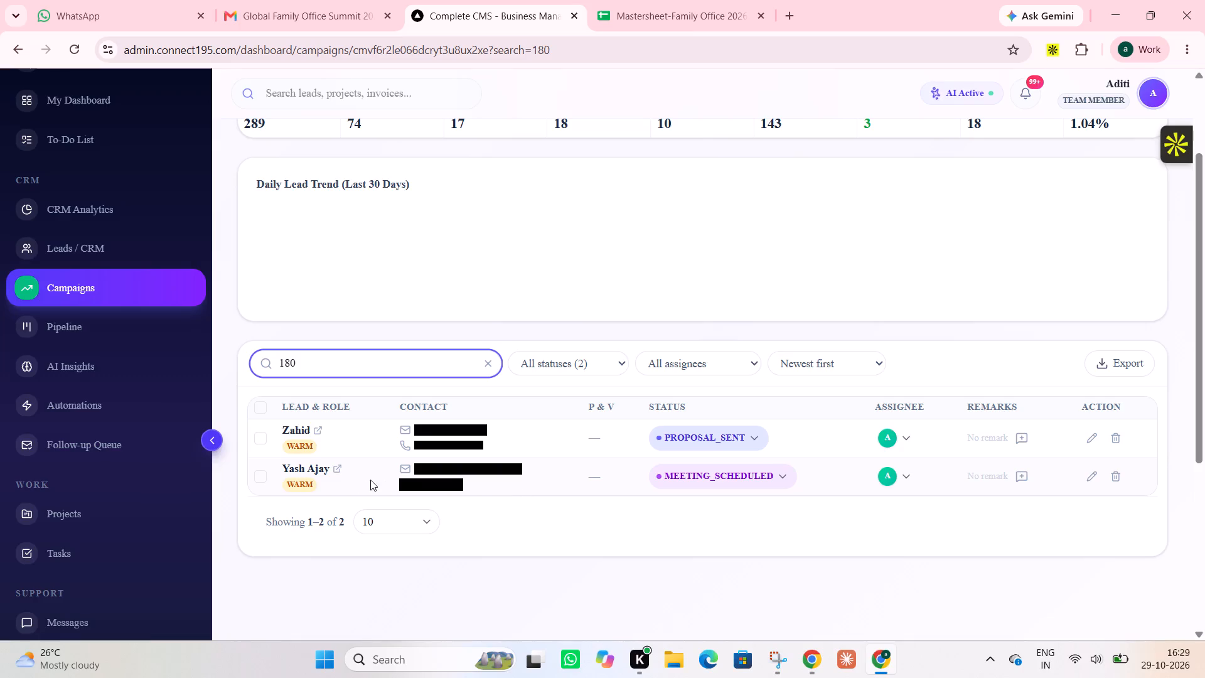
left_click(335, 470)
scroll(335, 470, "down", 4)
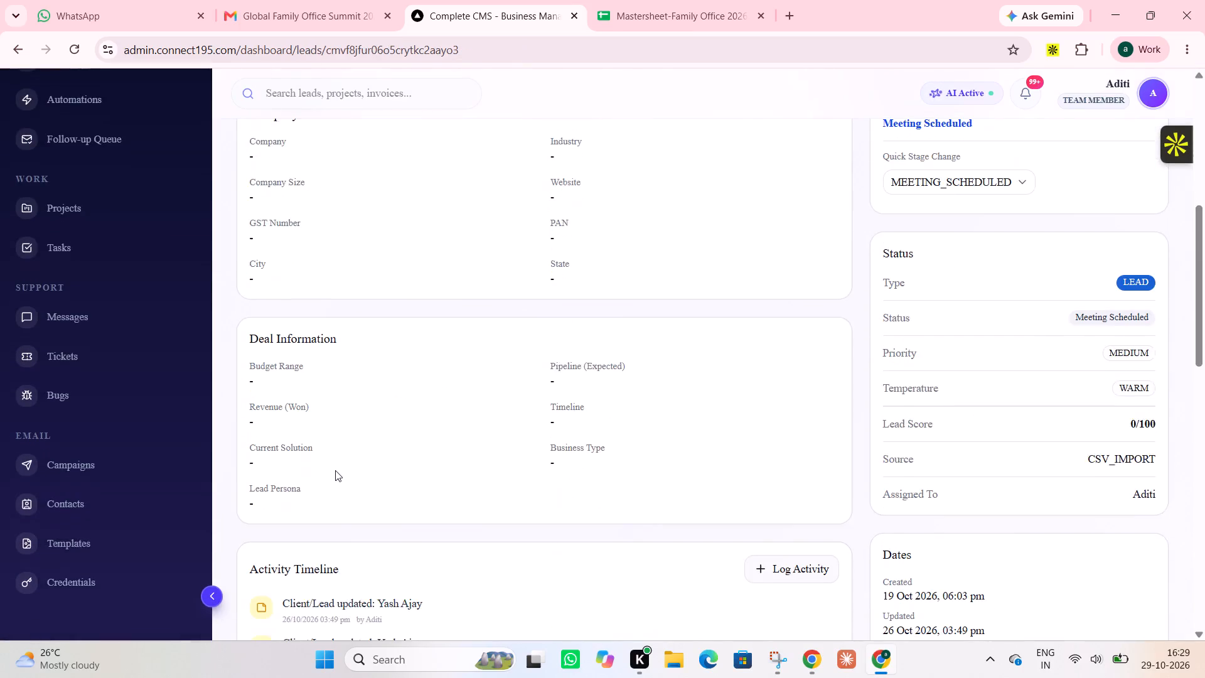
scroll(335, 470, "down", 8)
scroll(335, 470, "up", 9)
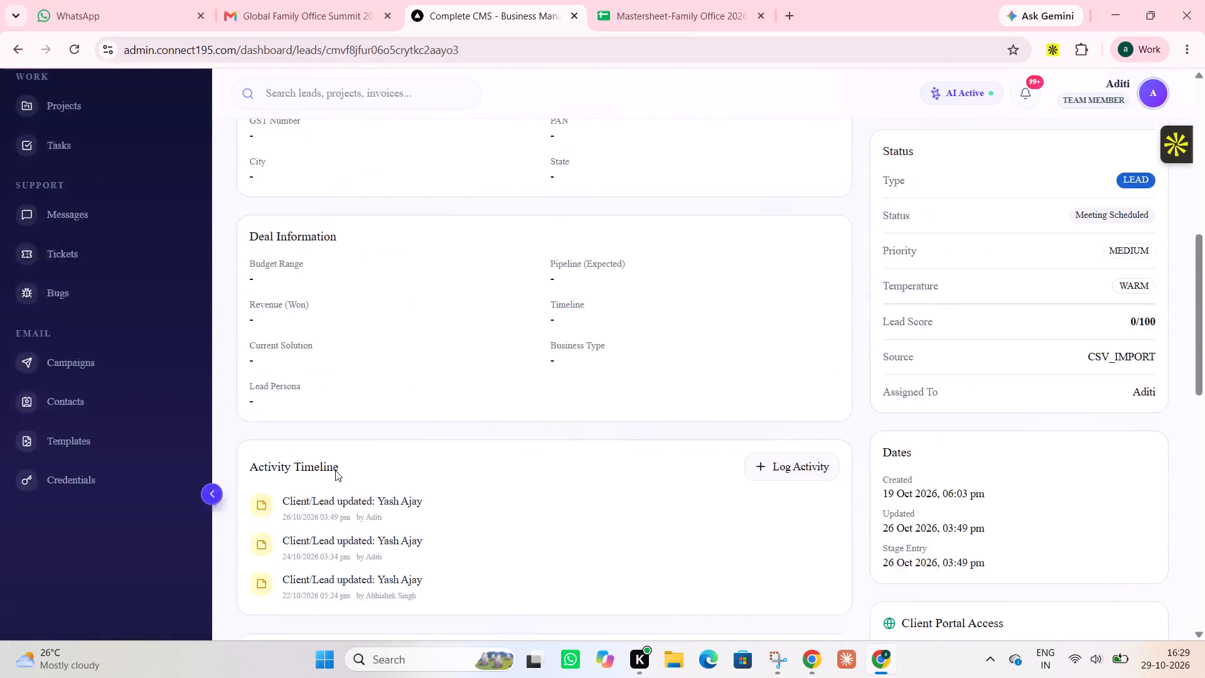
scroll(335, 470, "down", 8)
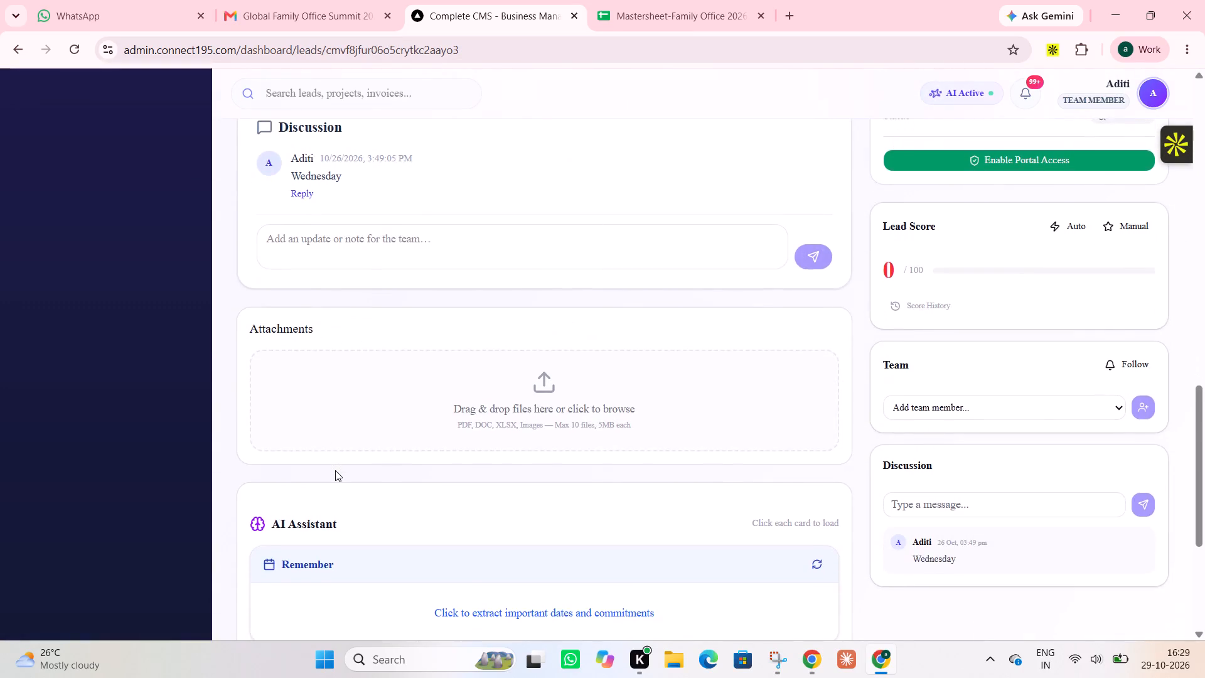
scroll(335, 470, "down", 1)
scroll(335, 470, "up", 2)
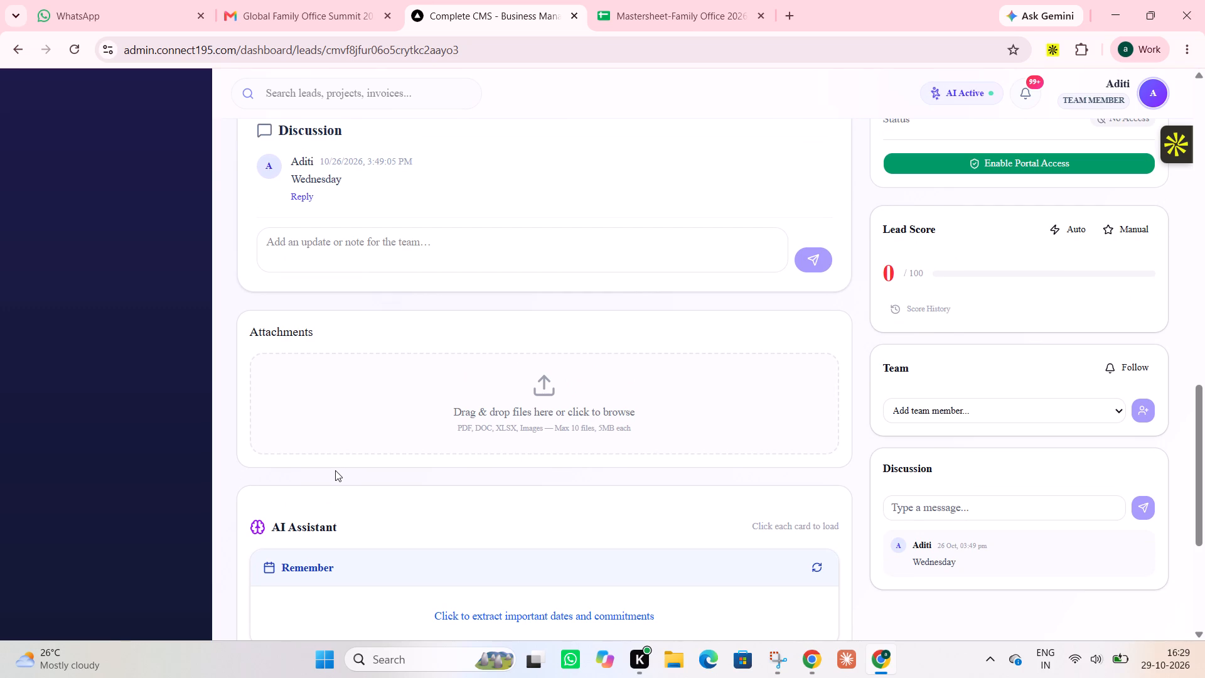
scroll(335, 470, "up", 1)
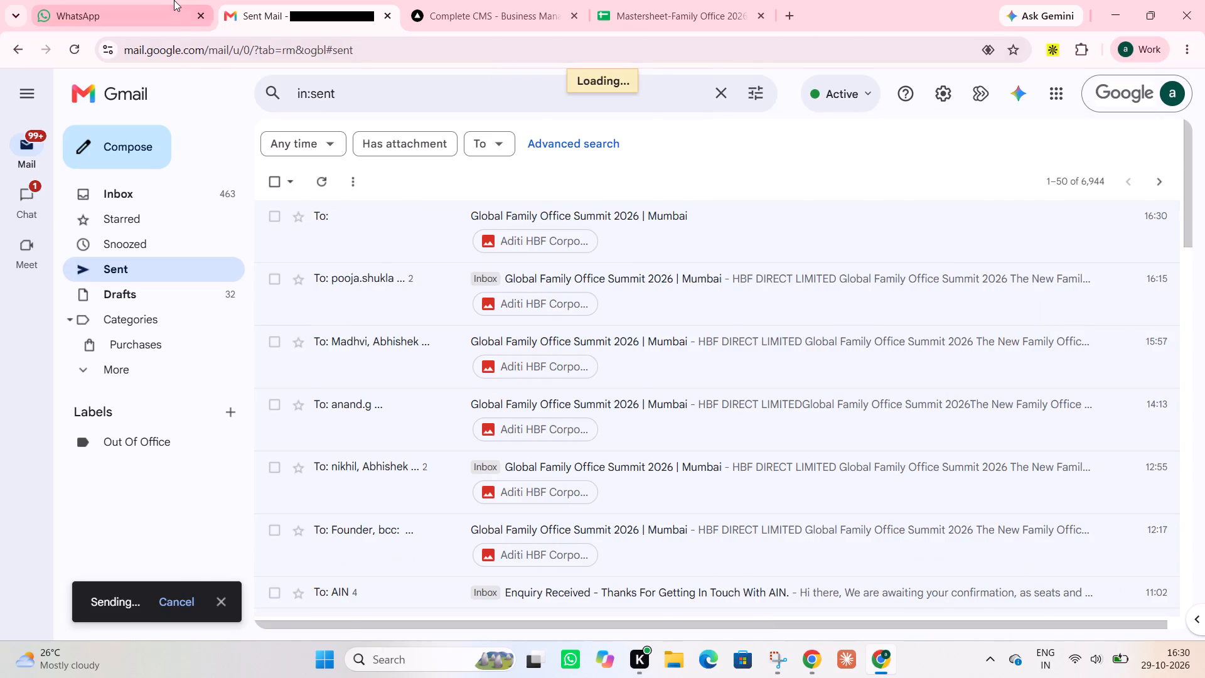
Return to the lead's page in the CMS and post the discussion note "call tomorrow for followup".
left_click(456, 8)
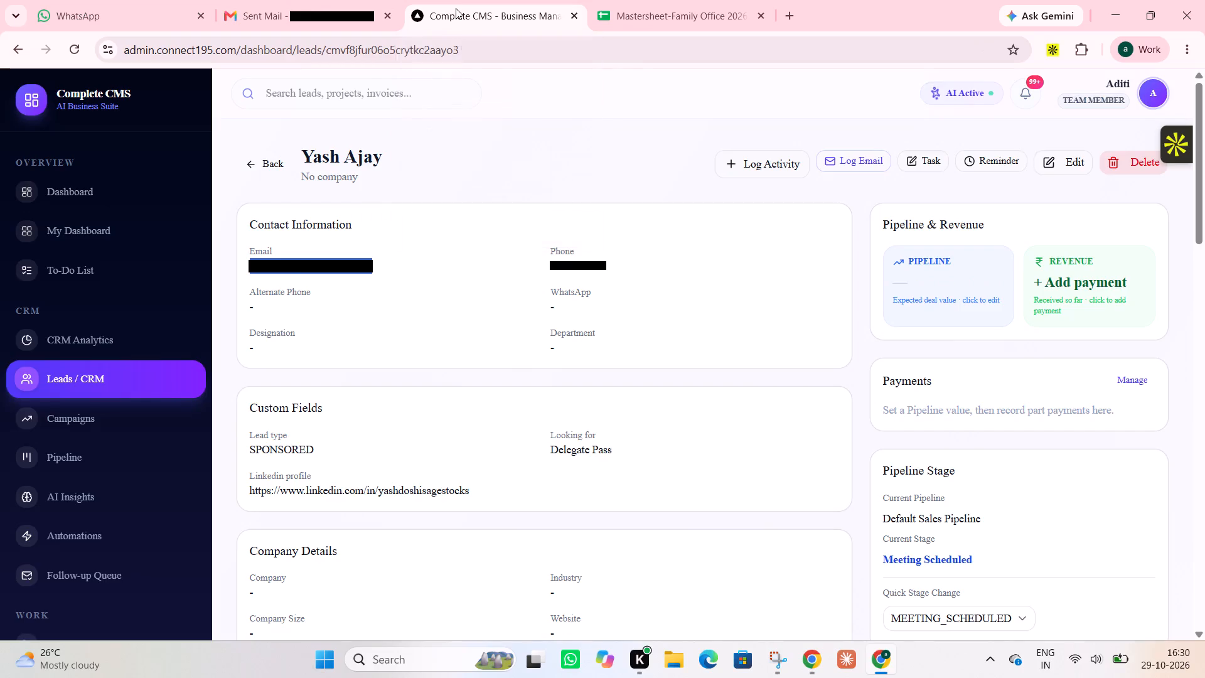
scroll(409, 382, "down", 7)
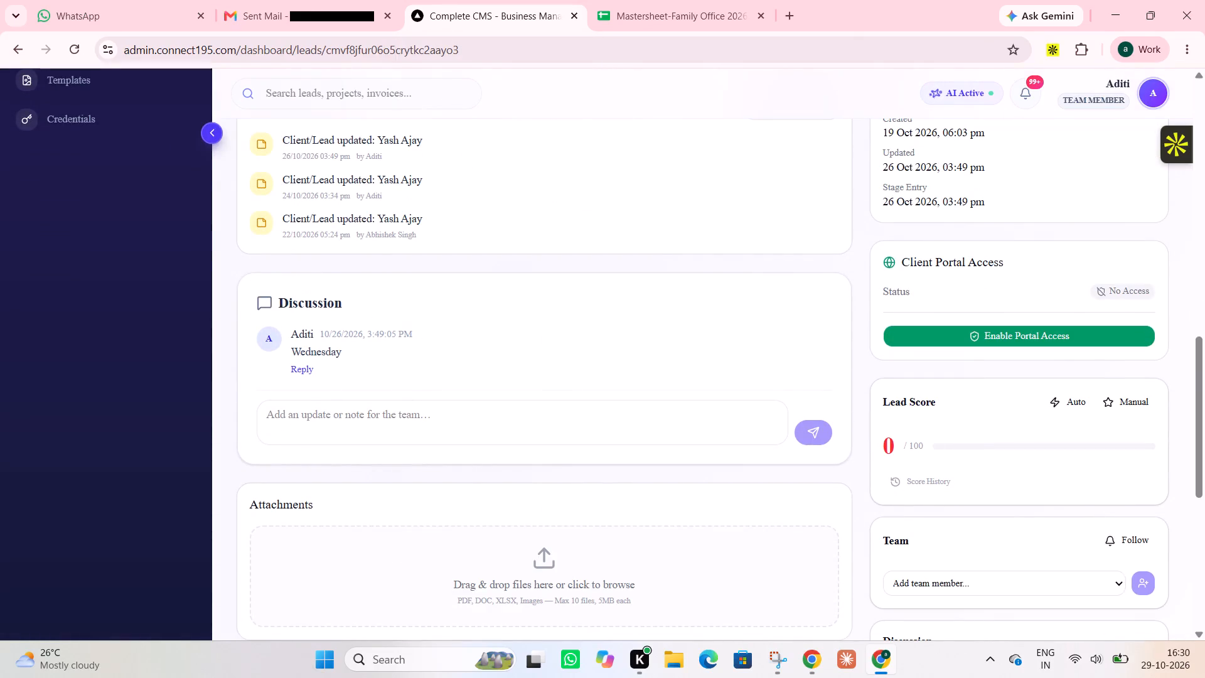
left_click(370, 414)
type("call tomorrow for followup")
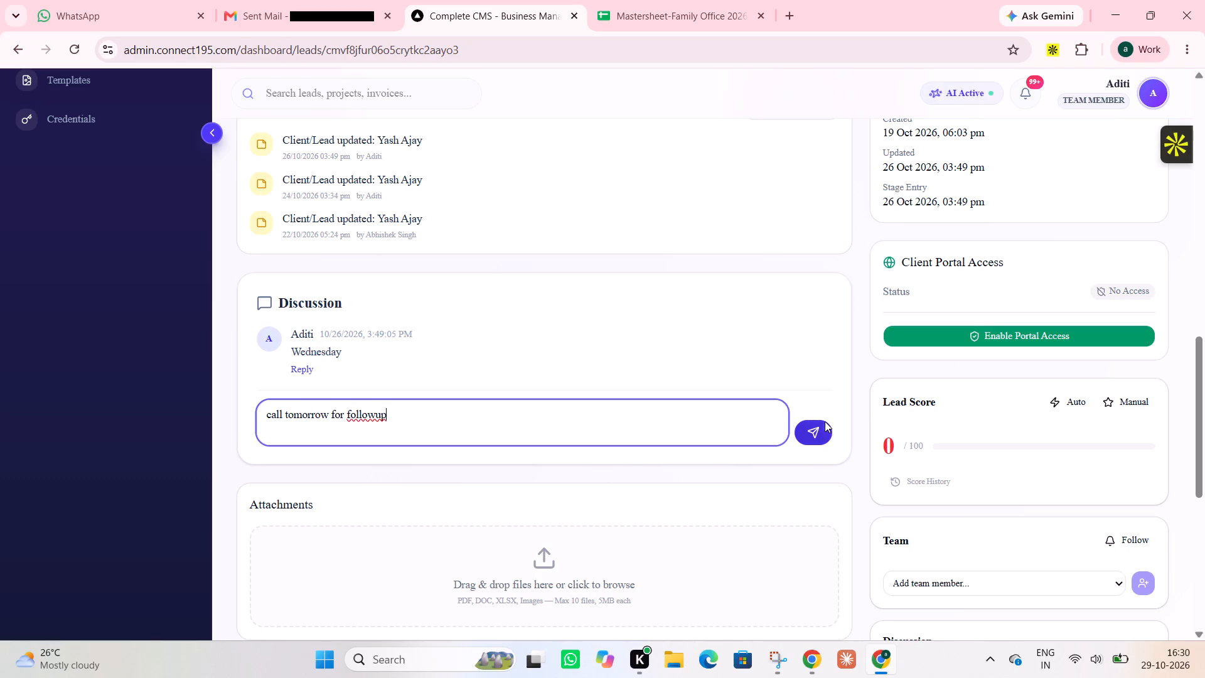
left_click(822, 427)
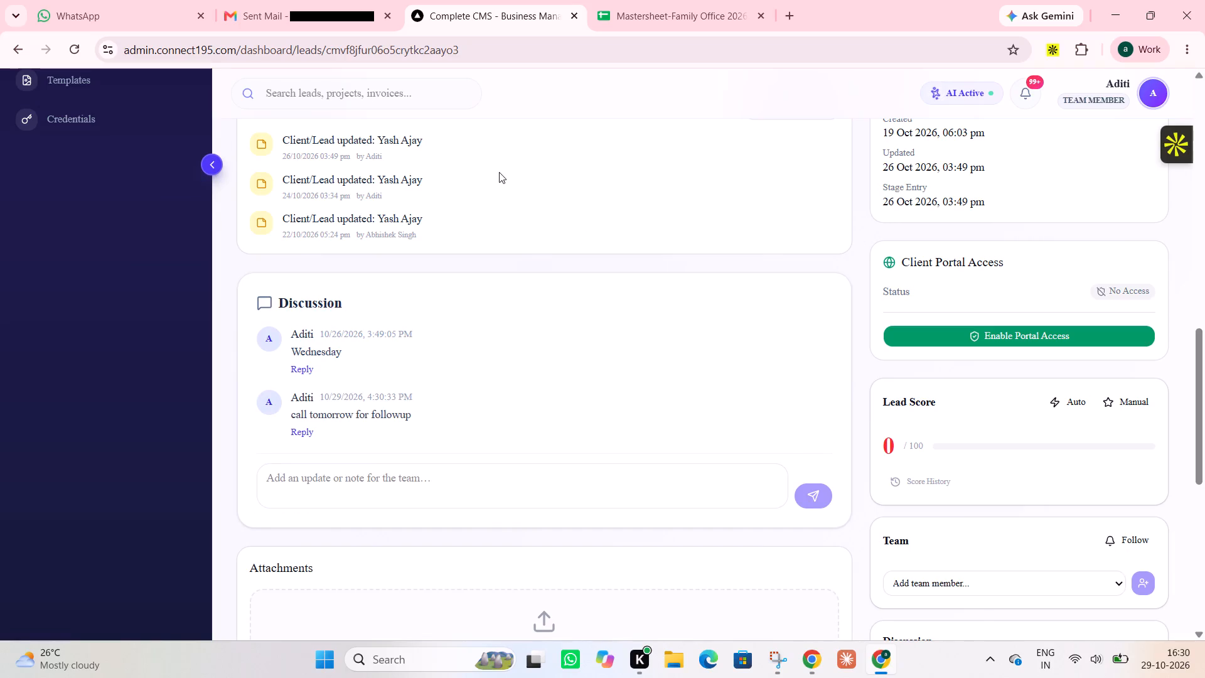
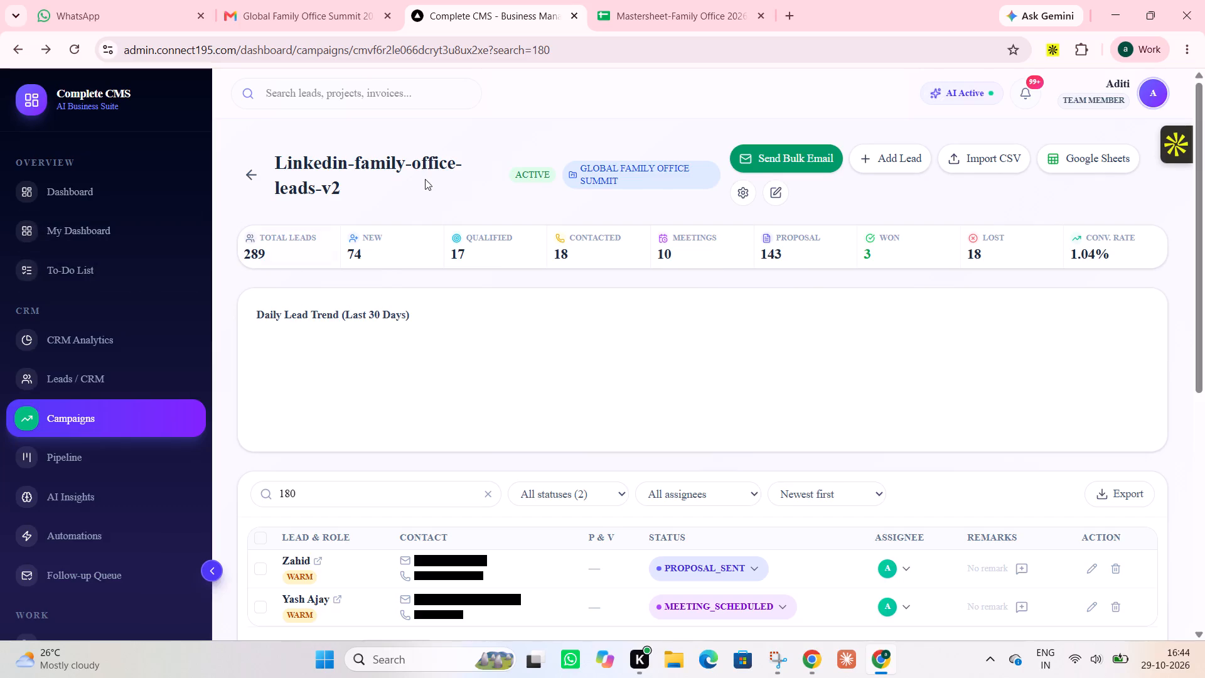
Leave the Linkedin-family-office-leads-v2 campaign and go back to the campaigns list.
left_click(389, 99)
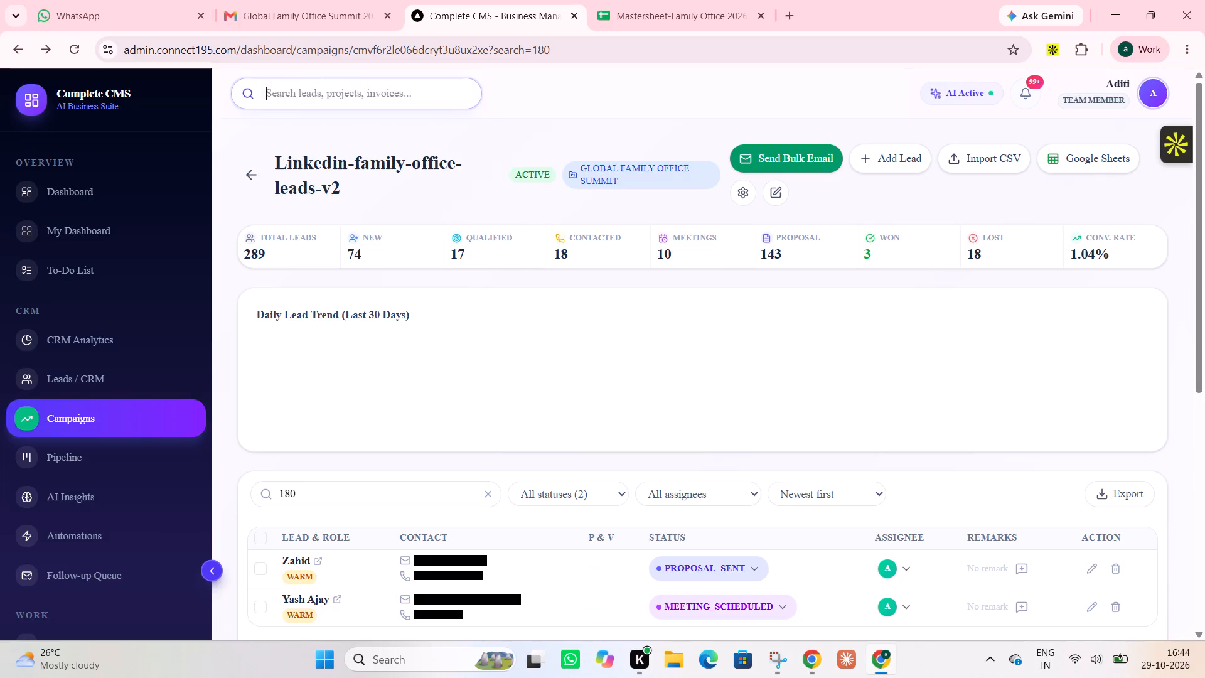
left_click(111, 409)
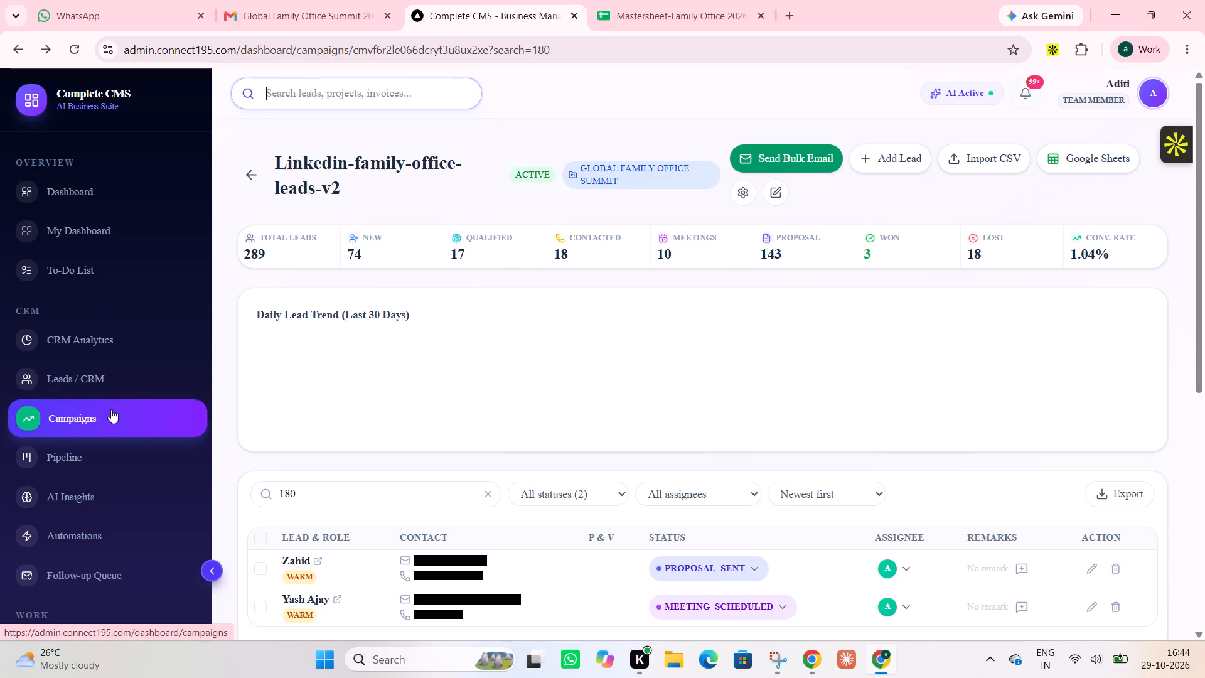
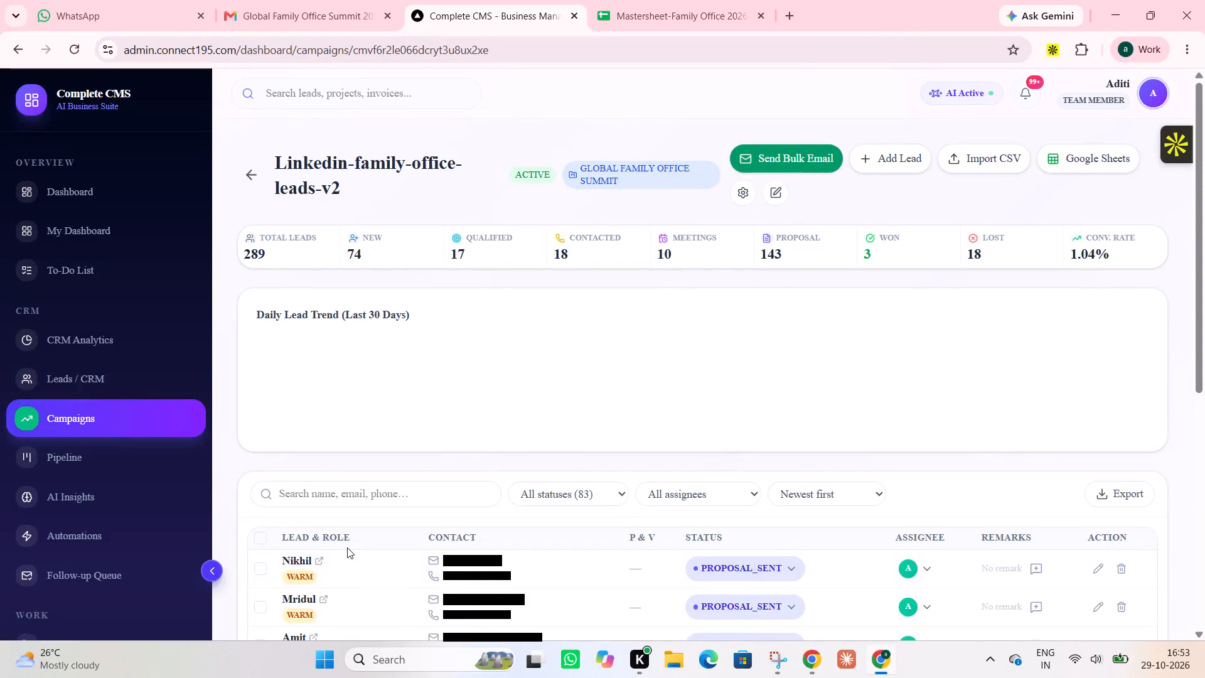
Filter the Linkedin-family-office-leads-v2 campaign's leads to the Meeting Scheduled status and view the filtered list.
scroll(347, 547, "down", 1)
scroll(458, 462, "up", 1)
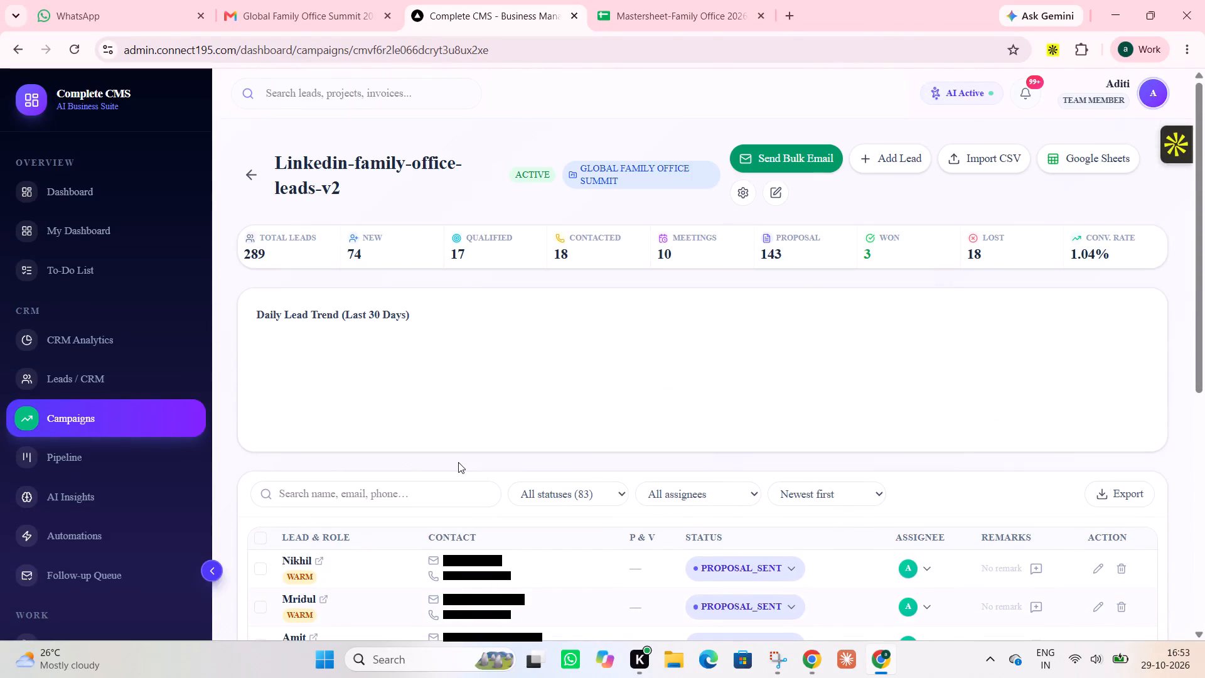
scroll(458, 462, "up", 2)
left_click(588, 496)
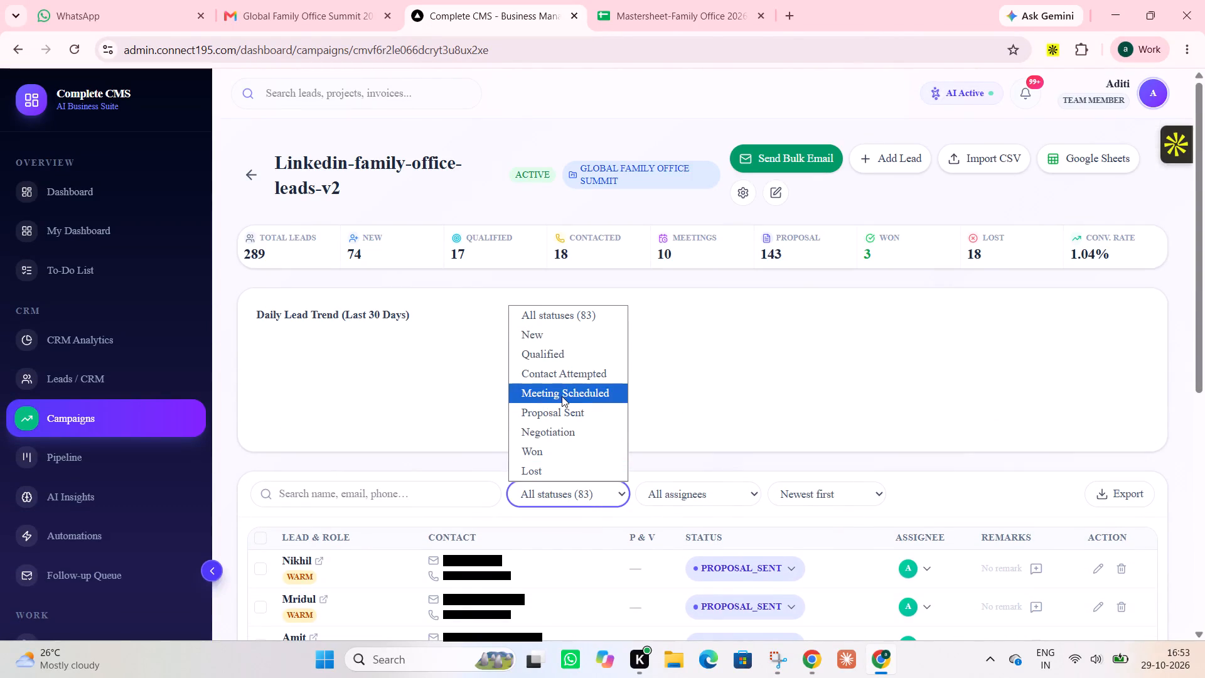
left_click(562, 396)
scroll(562, 396, "down", 7)
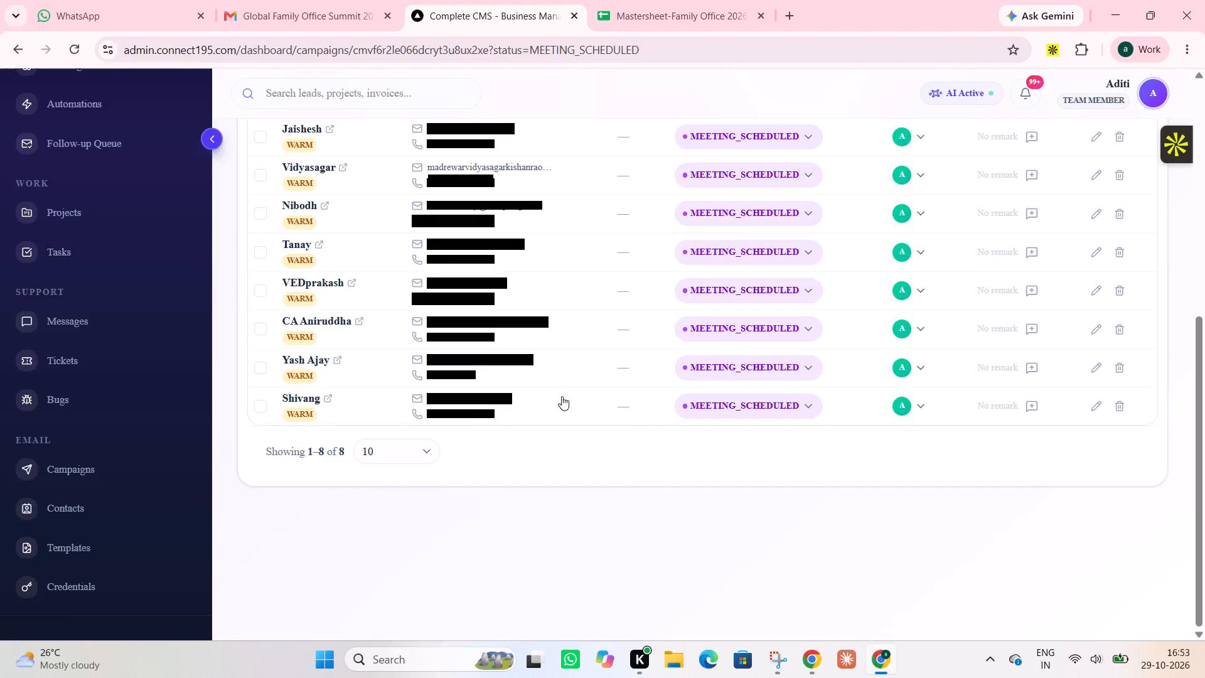
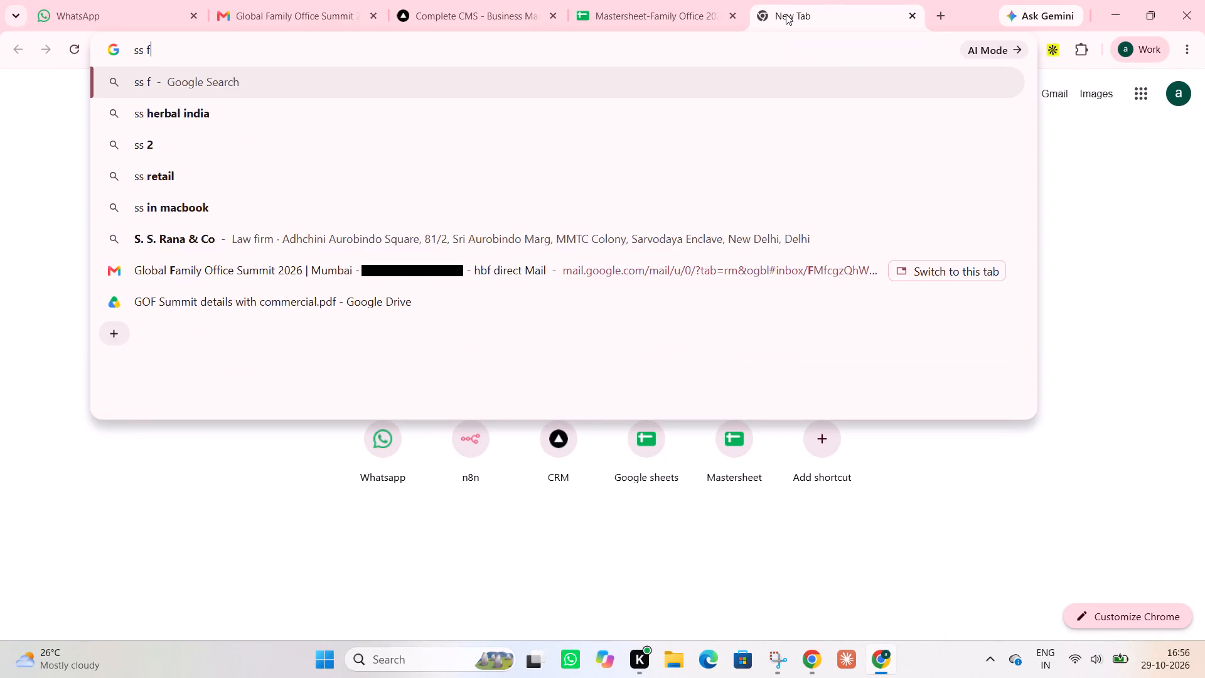
Search the web for "ss fabricators and manufacturers pvt ltd" and look through the results.
type("a")
type("br")
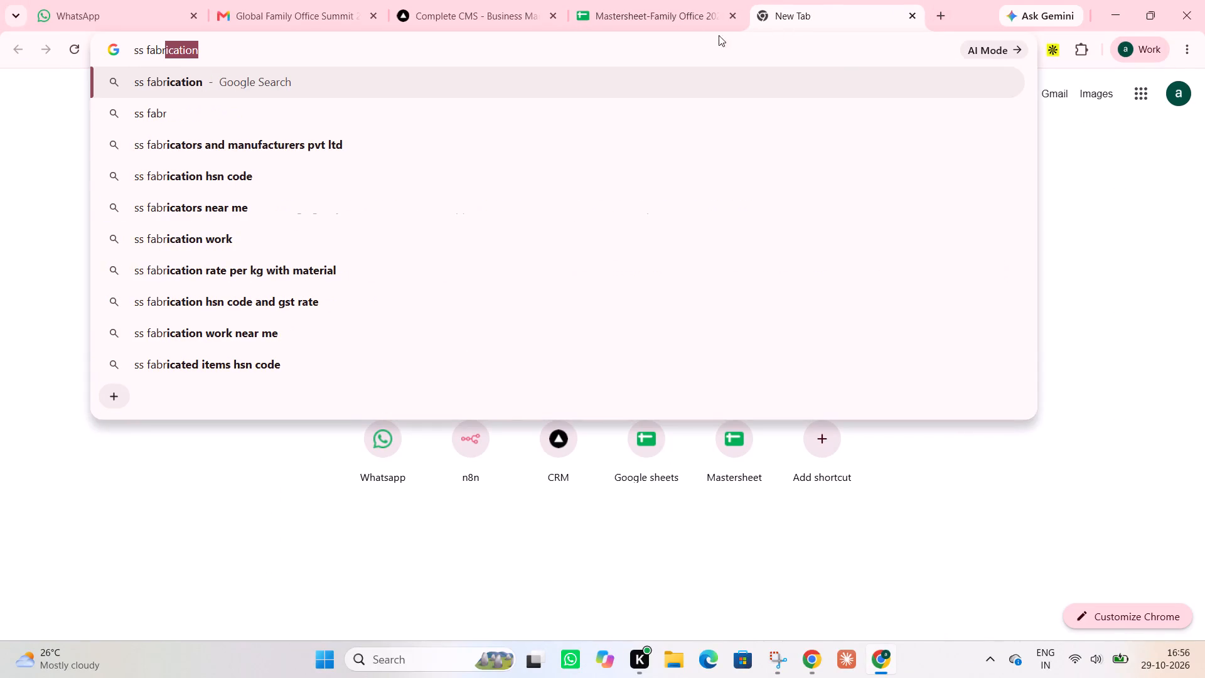
left_click(353, 157)
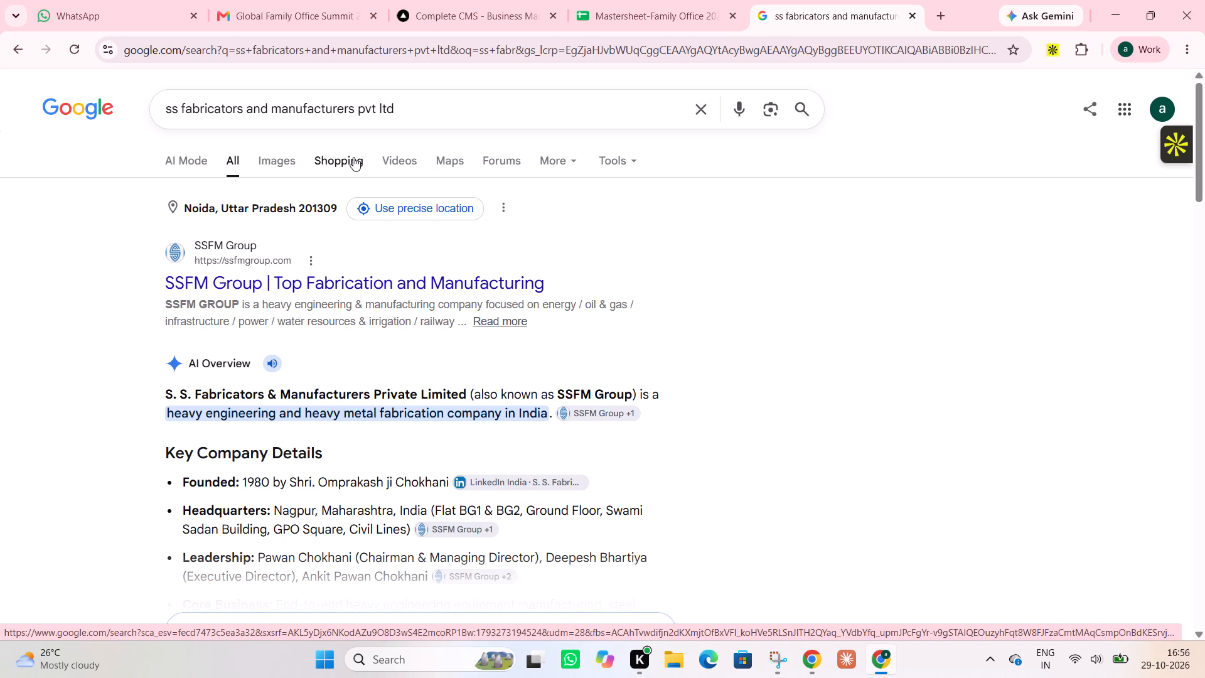
scroll(353, 157, "down", 6)
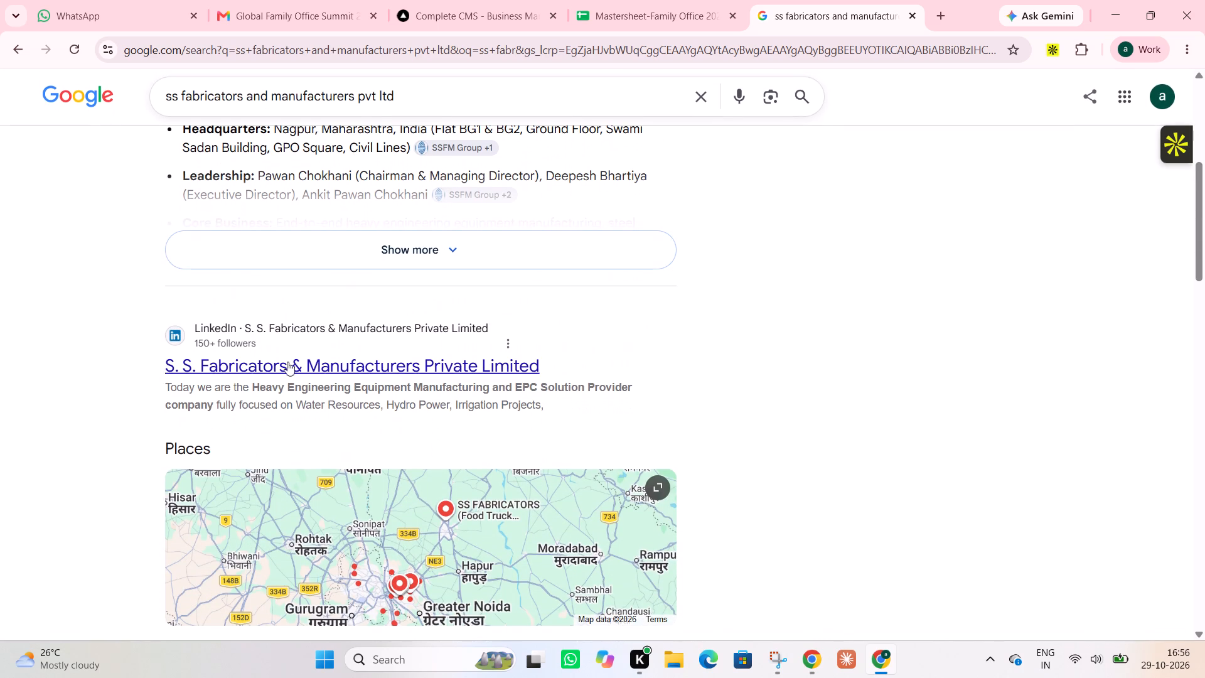
View the LinkedIn company page of S. S. Fabricators & Manufacturers Private Limited and return to the search results.
left_click(284, 393)
left_click(269, 367)
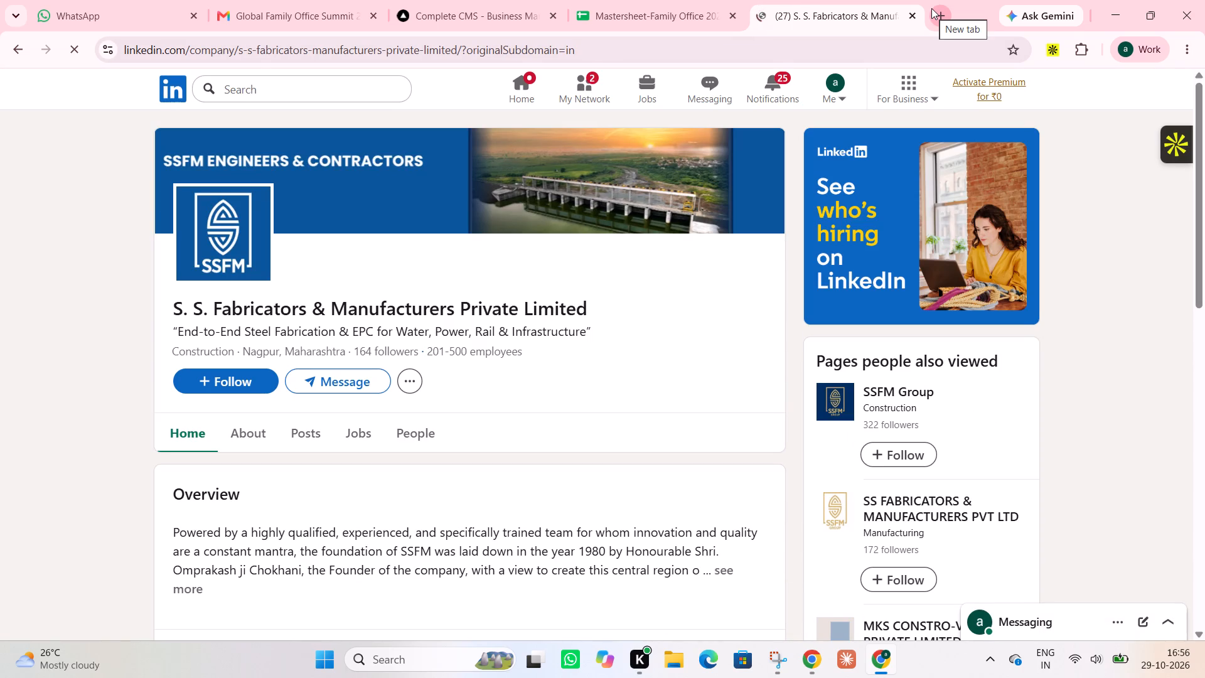
scroll(751, 289, "up", 1)
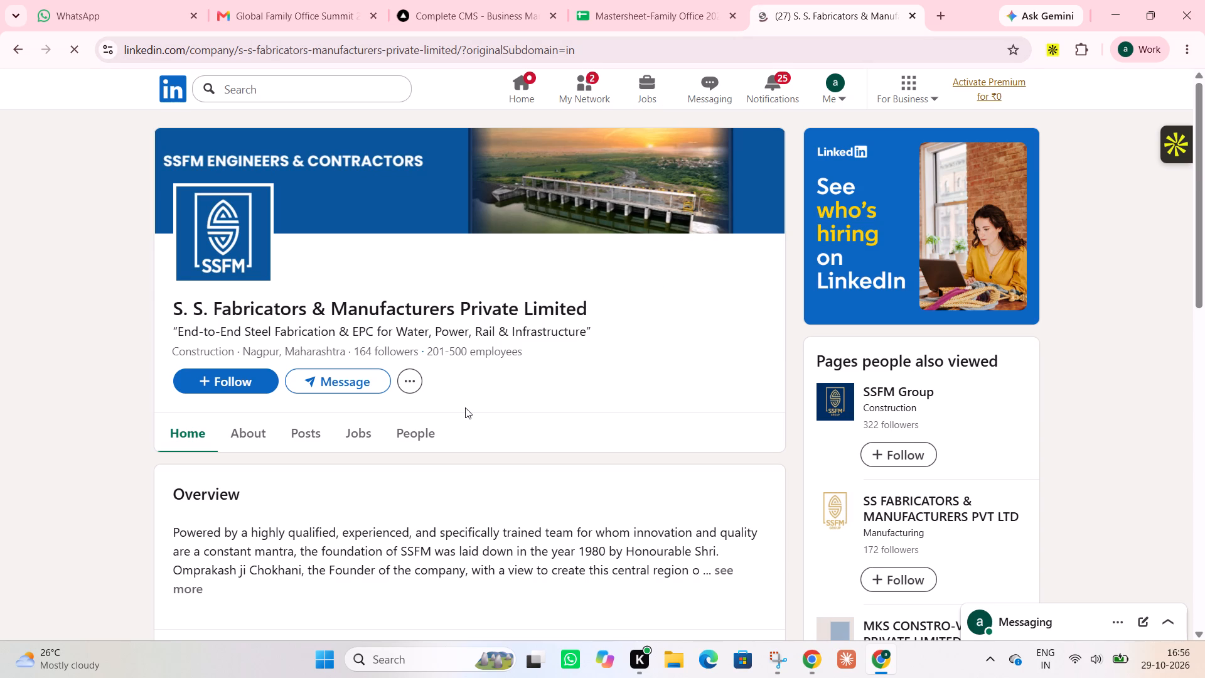
scroll(465, 407, "up", 2)
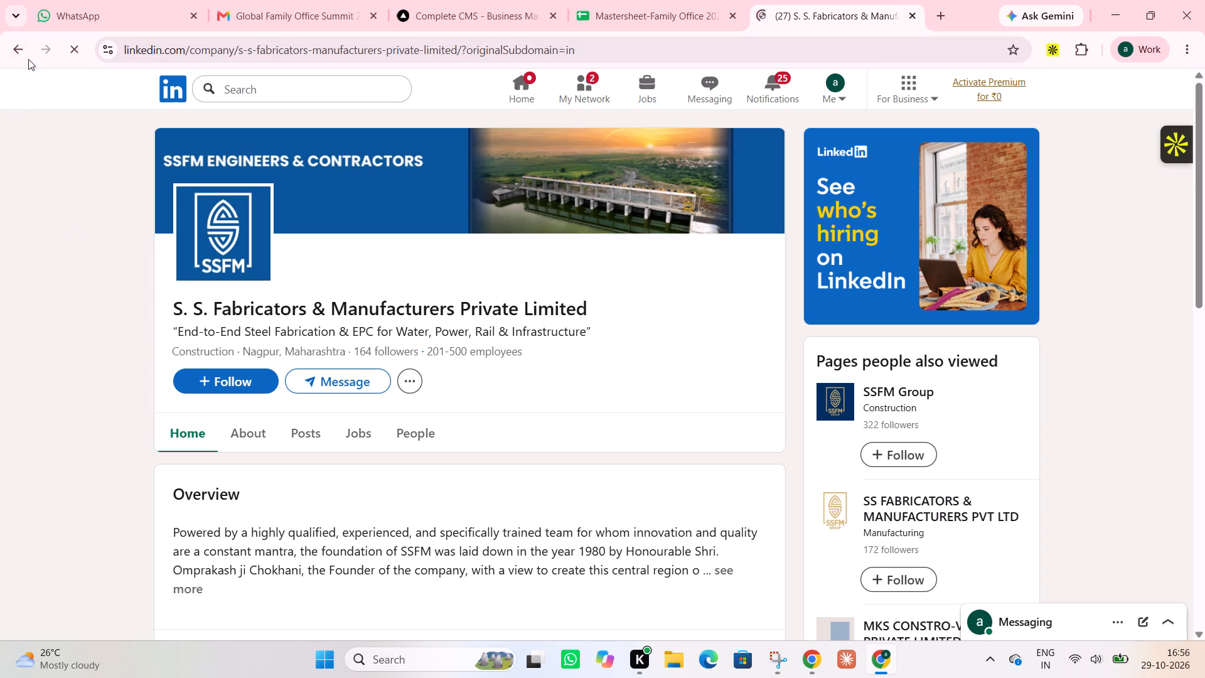
left_click(19, 53)
scroll(370, 290, "up", 5)
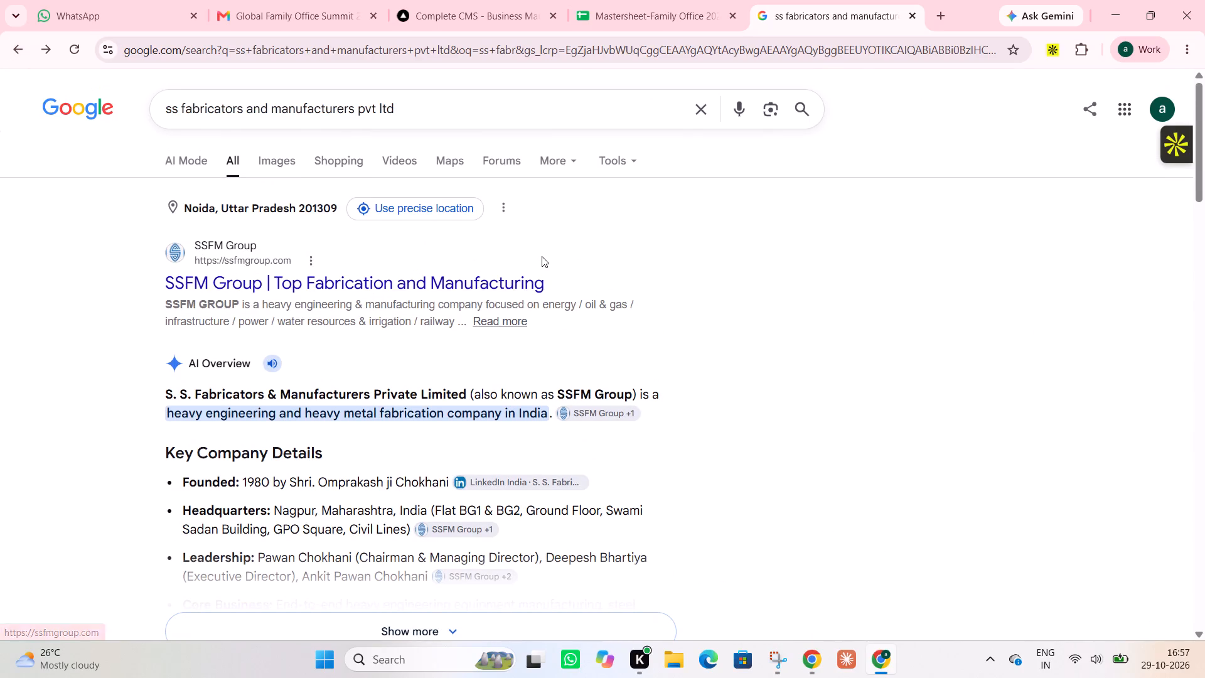
Search the web for "fabrimax engineering" in a new tab.
left_click(937, 14)
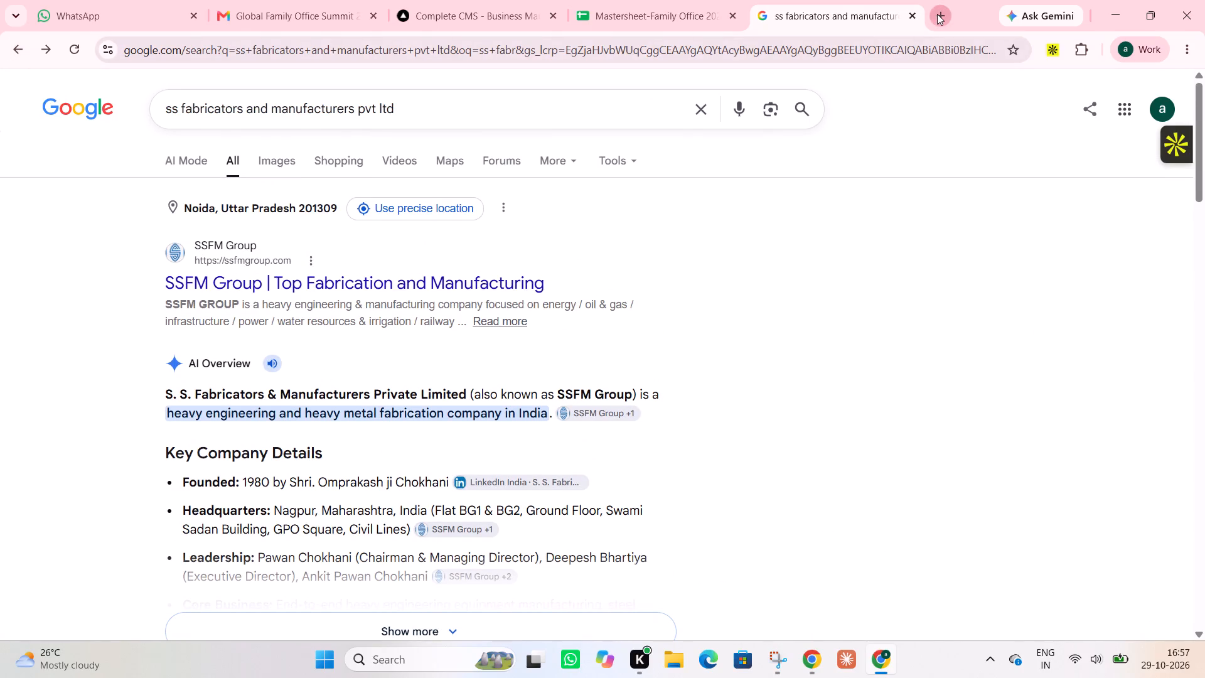
type("fabr")
type("im")
type("az")
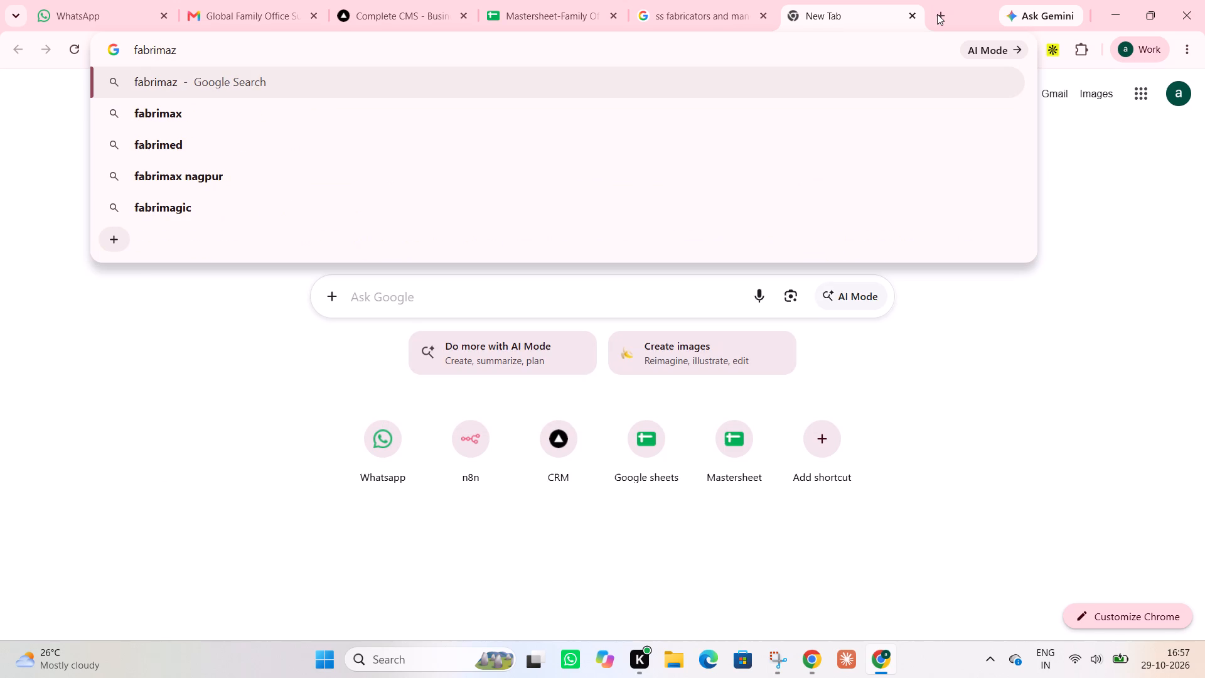
key("BackSpace")
type("x")
key("space")
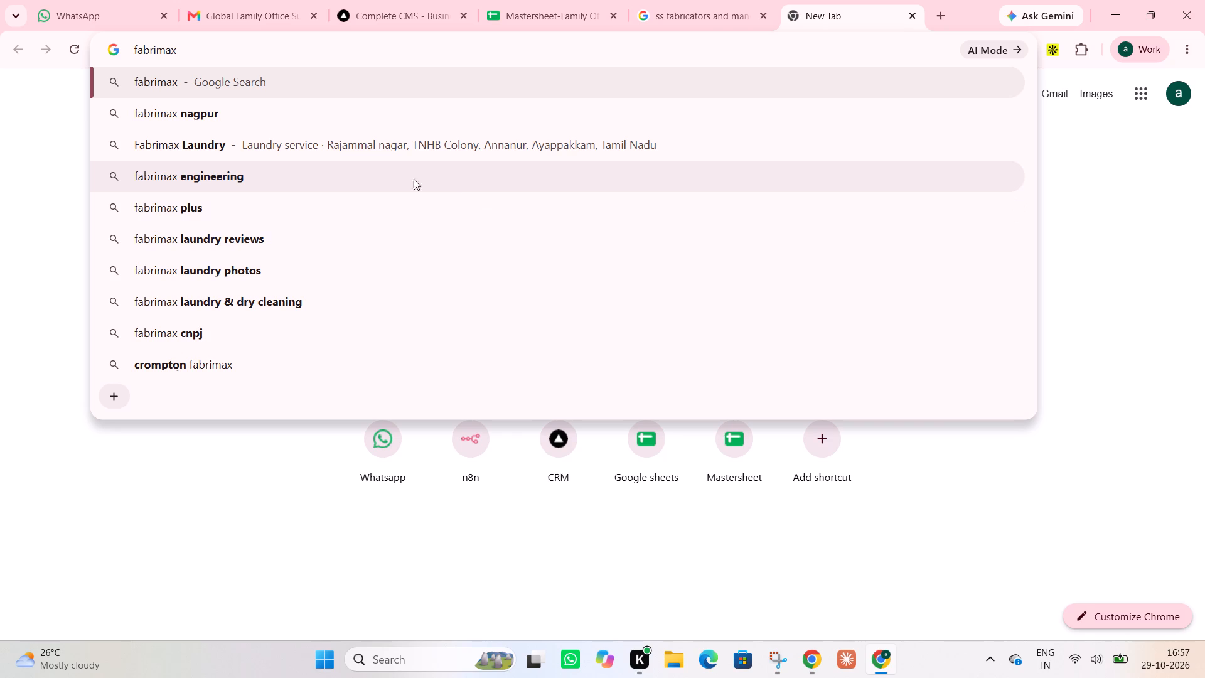
left_click(353, 171)
Review the company overview in the SS Fabricators search results, and return to the Fabrimax Engineering results.
left_click(695, 0)
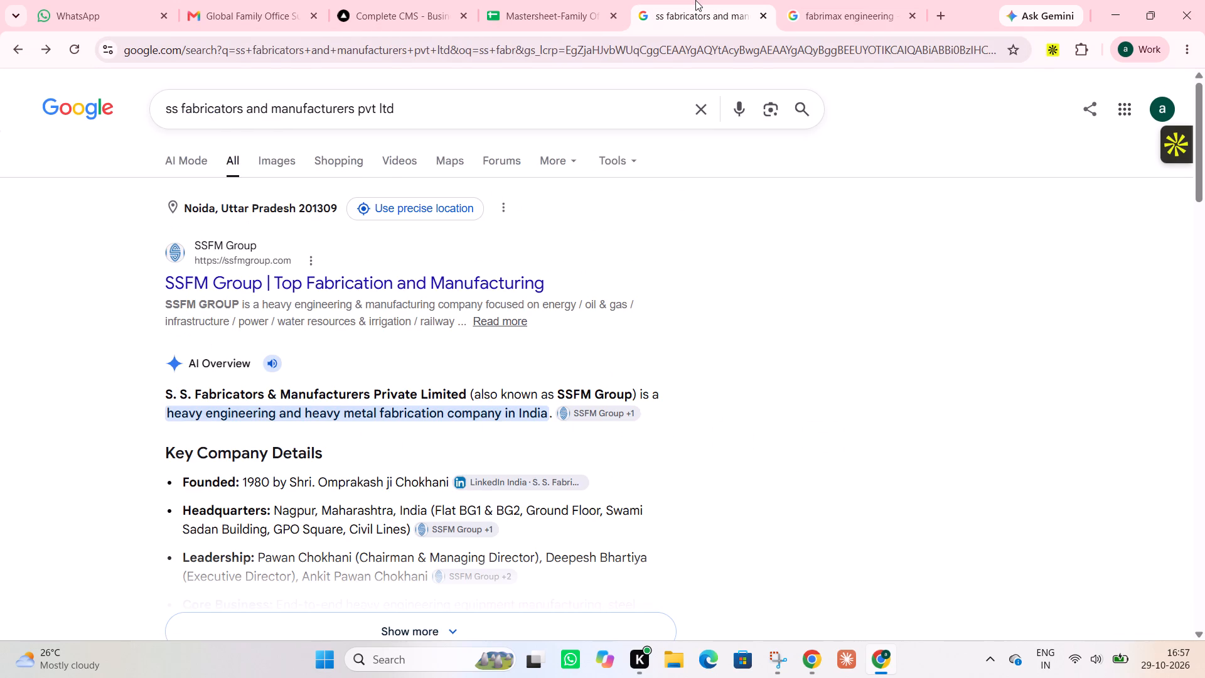
scroll(507, 432, "down", 1)
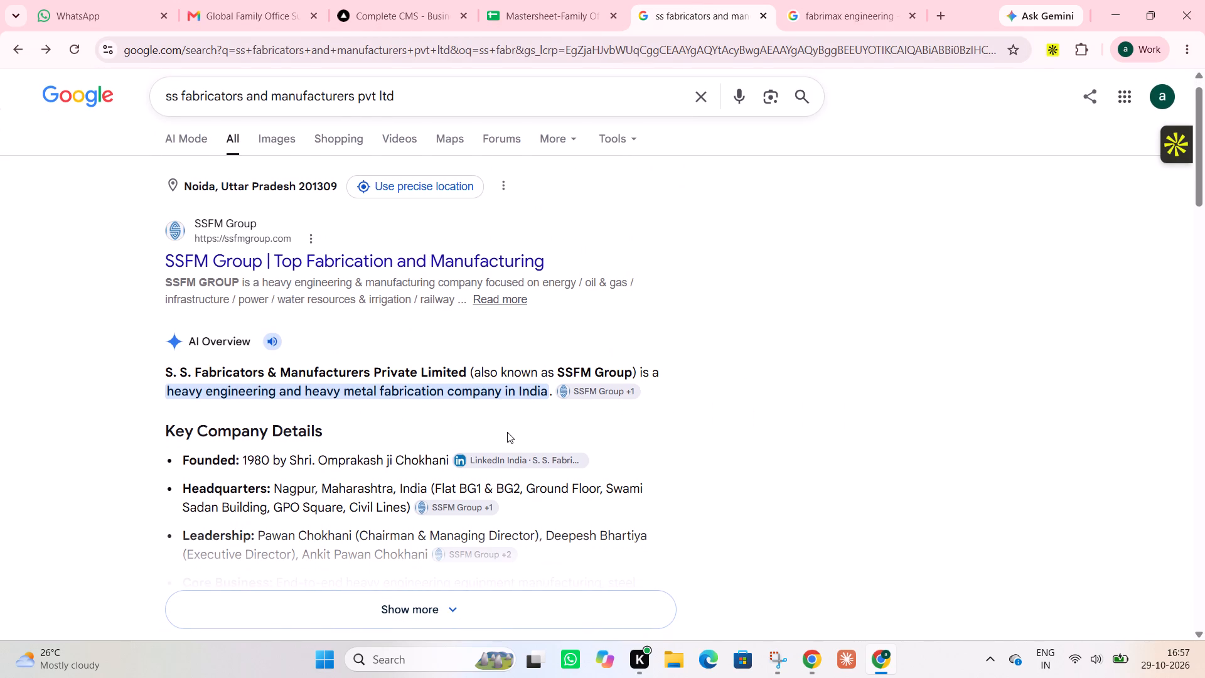
left_click(834, 1)
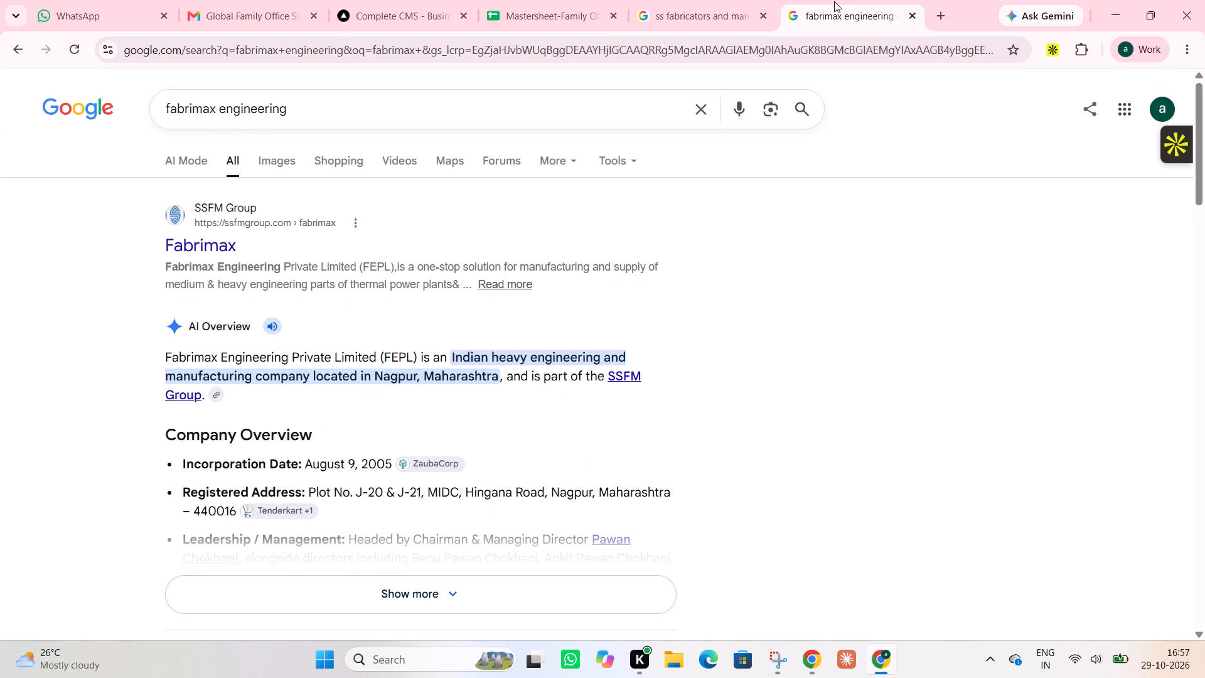
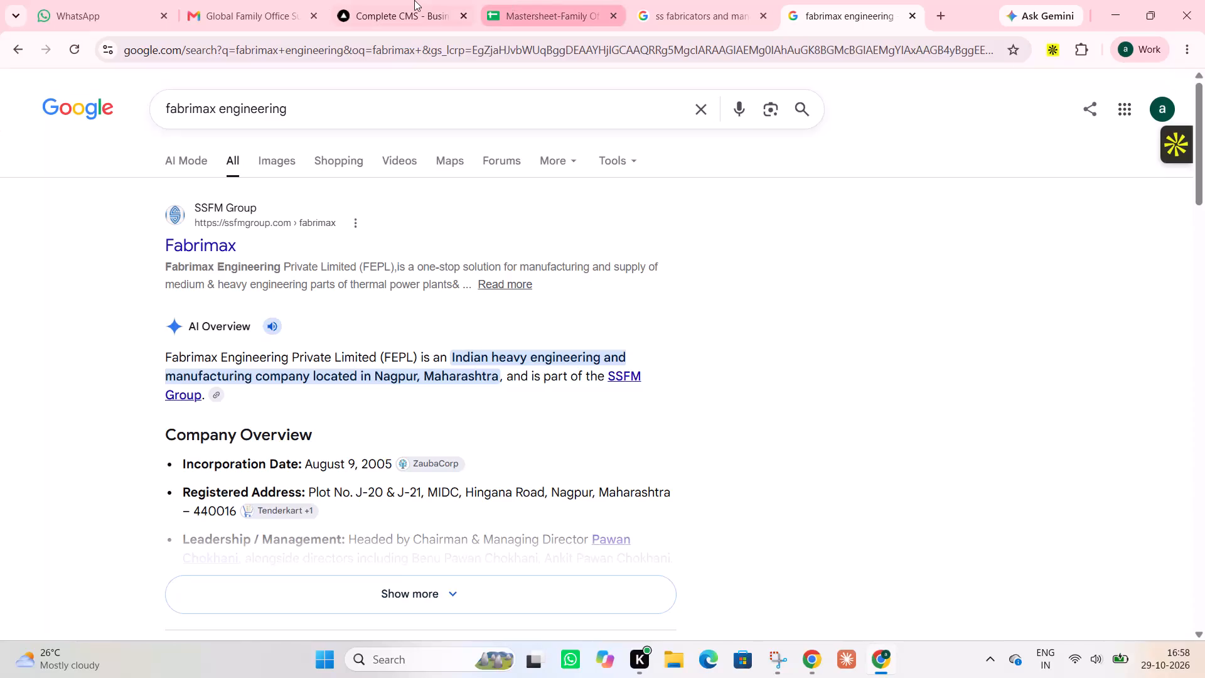
Switch to the CRM, open the Linkedin-family-office-leads campaign and search its leads for "navneet".
left_click(414, 0)
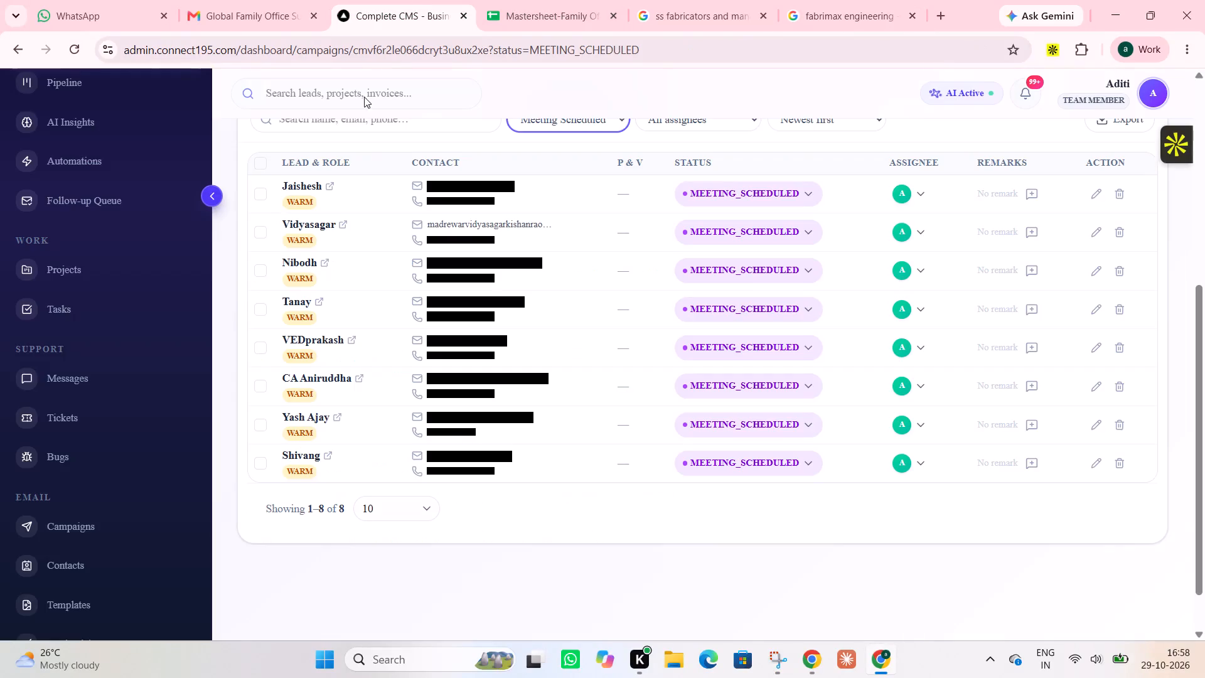
scroll(312, 315, "up", 6)
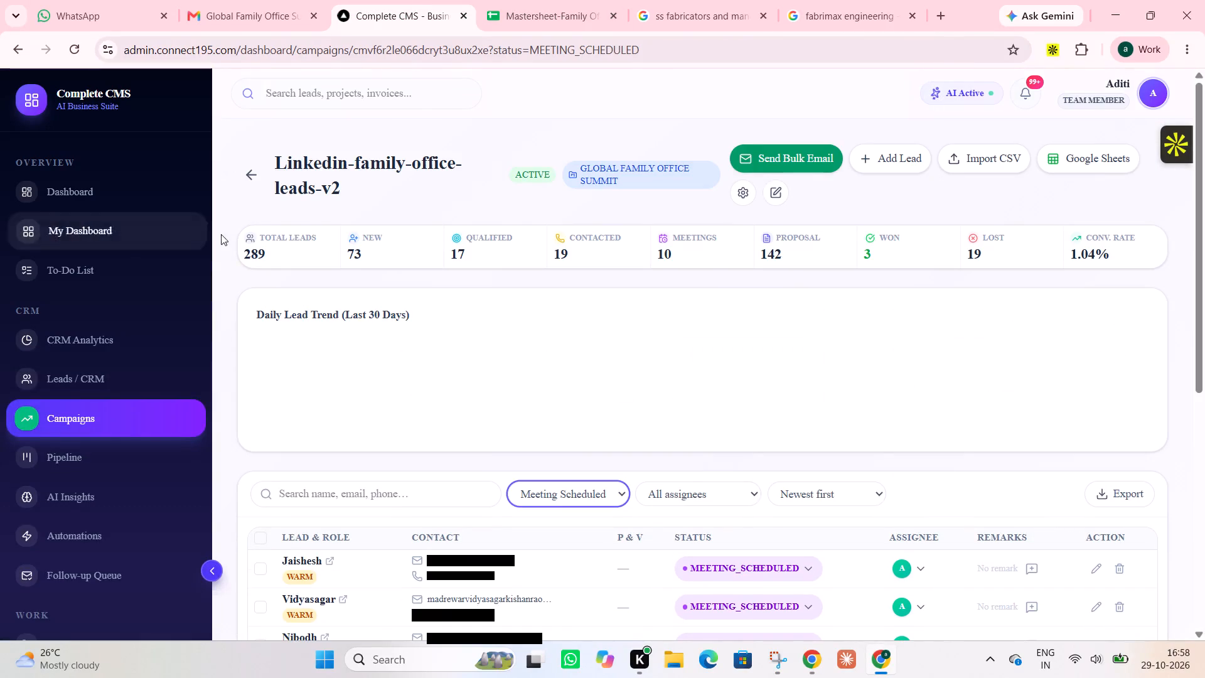
left_click(250, 171)
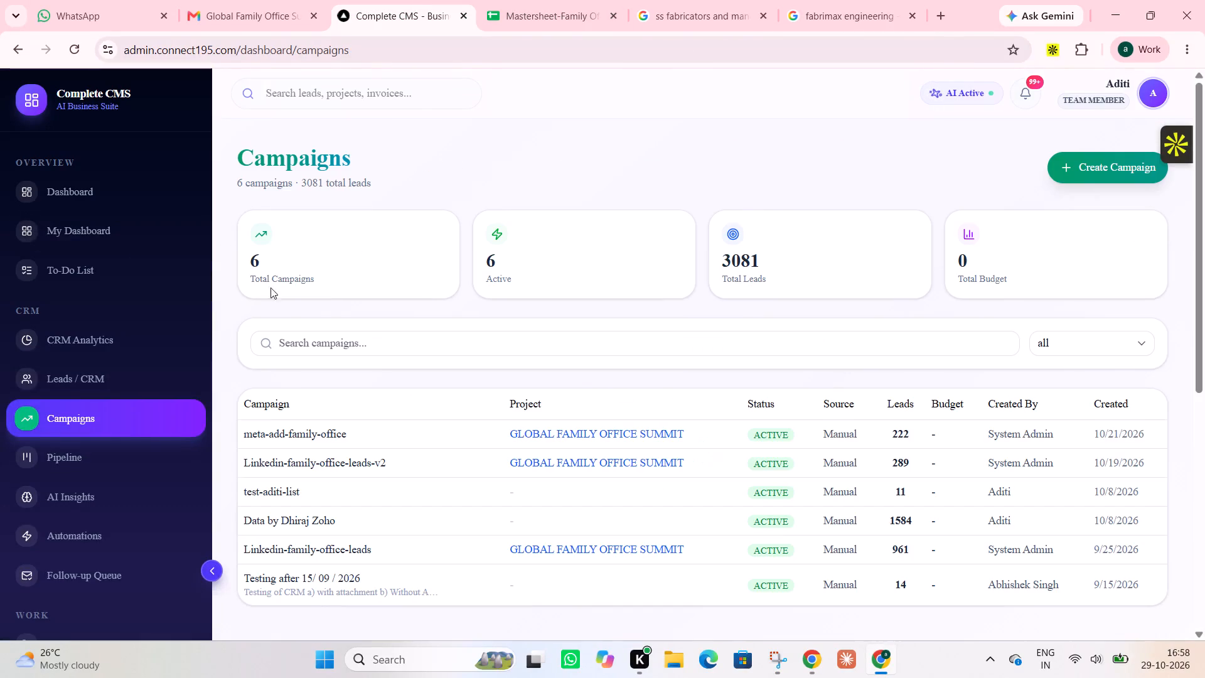
left_click(306, 555)
left_click(341, 493)
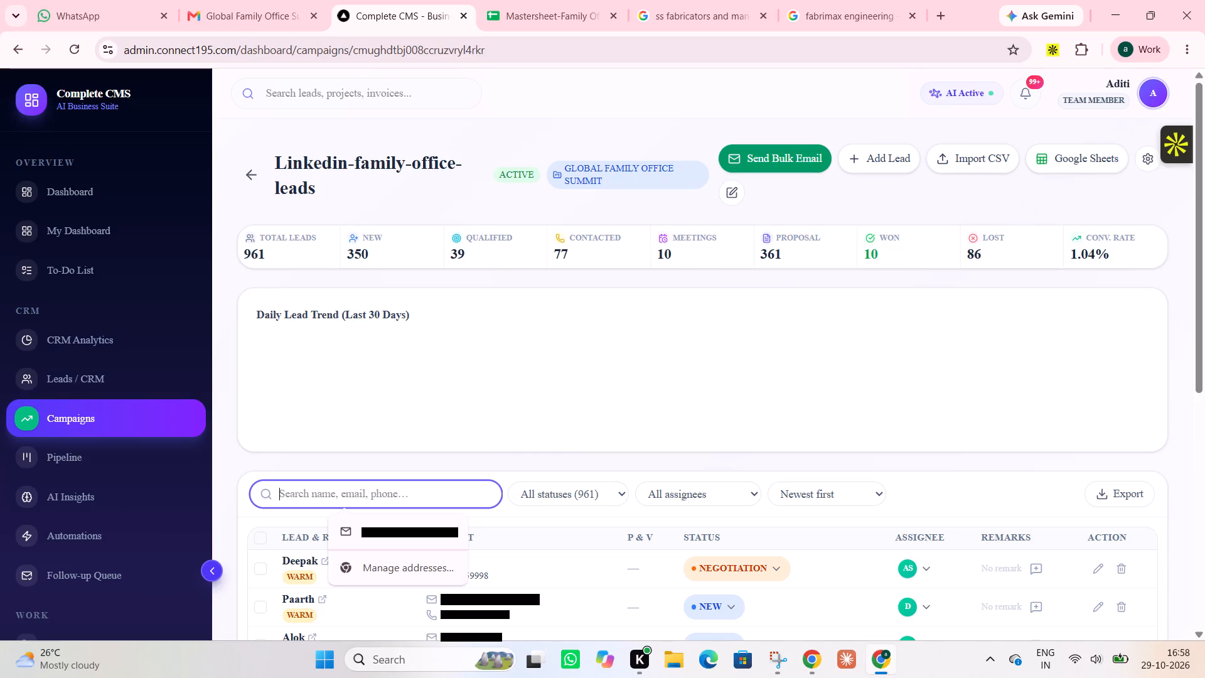
type("na")
key("v")
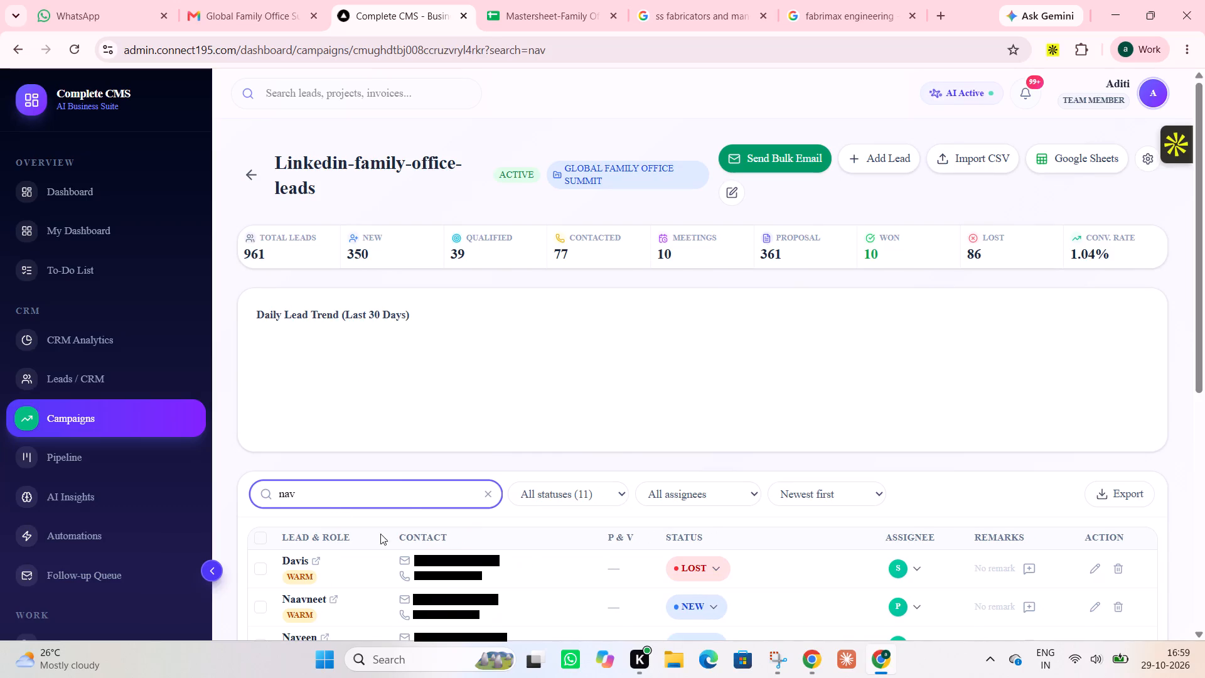
scroll(417, 537, "down", 1)
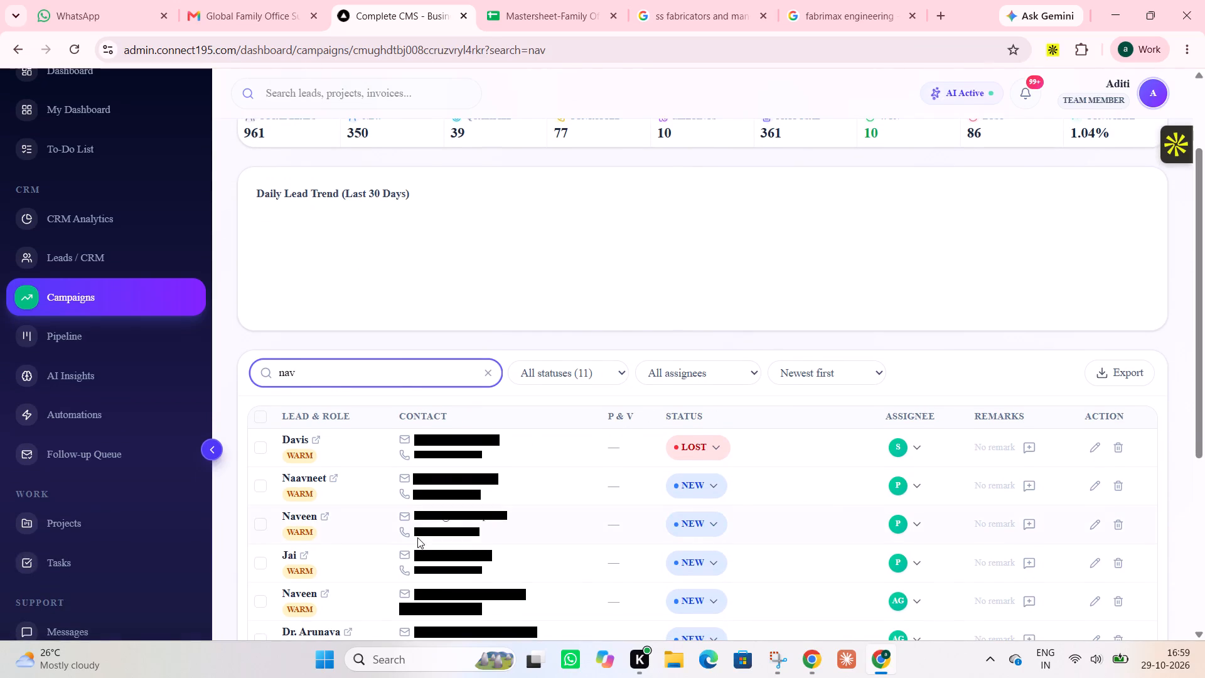
type("neet")
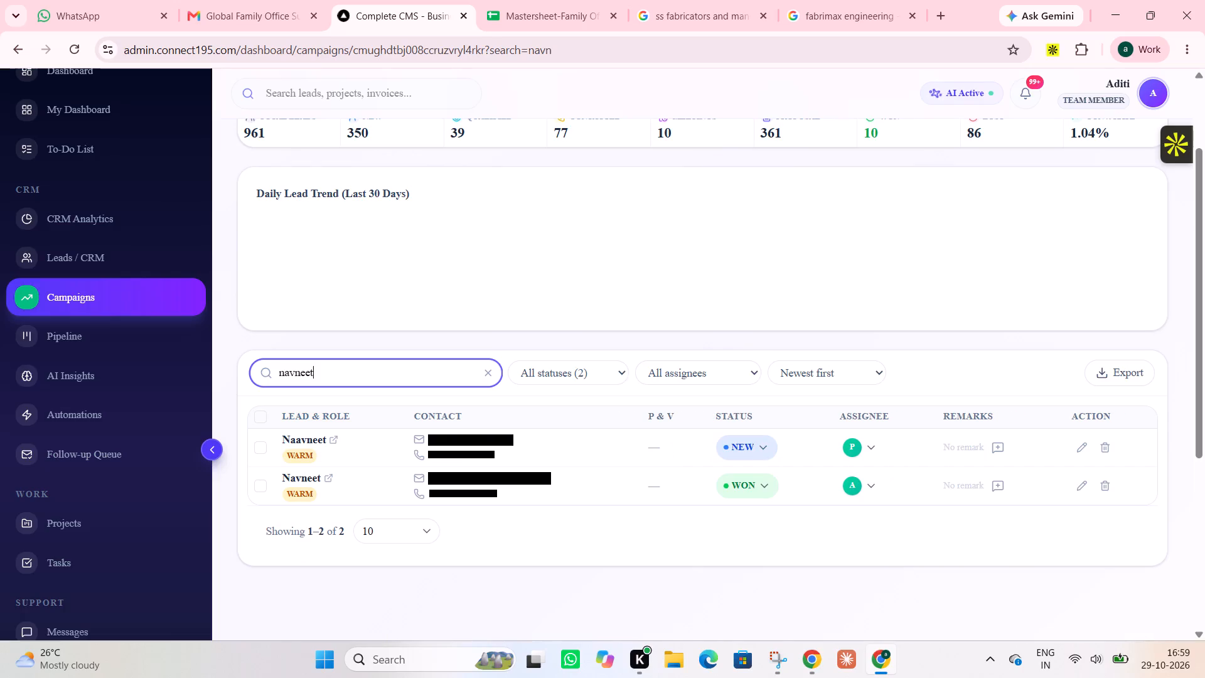
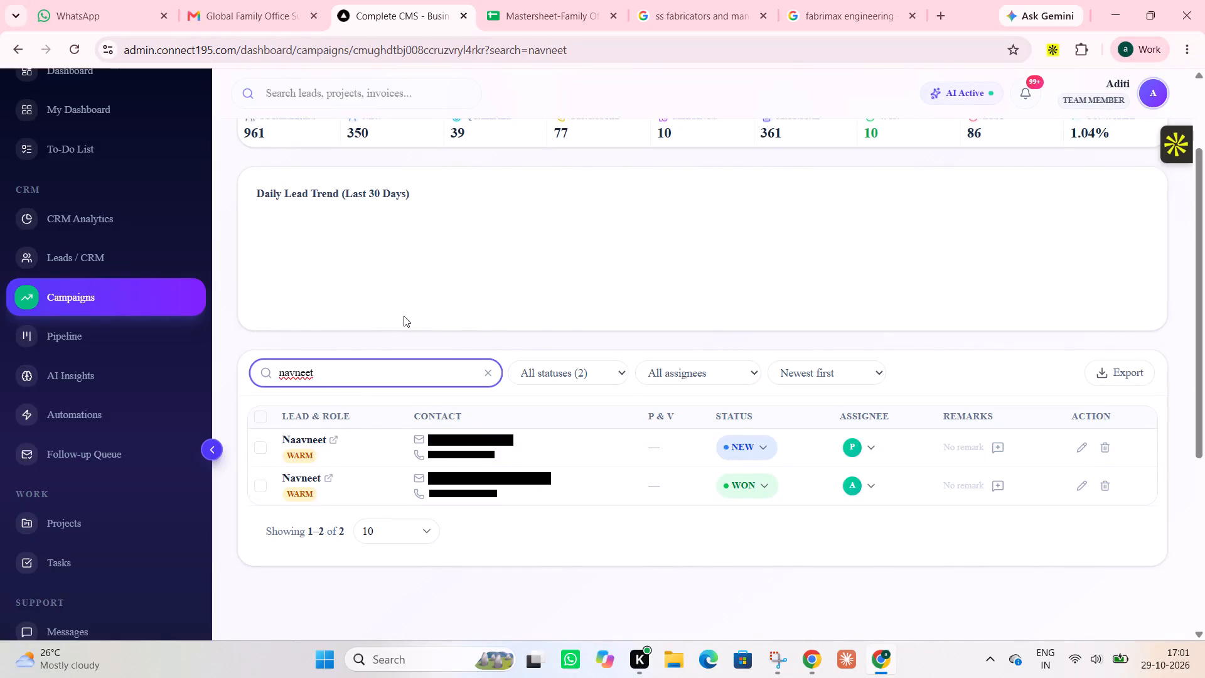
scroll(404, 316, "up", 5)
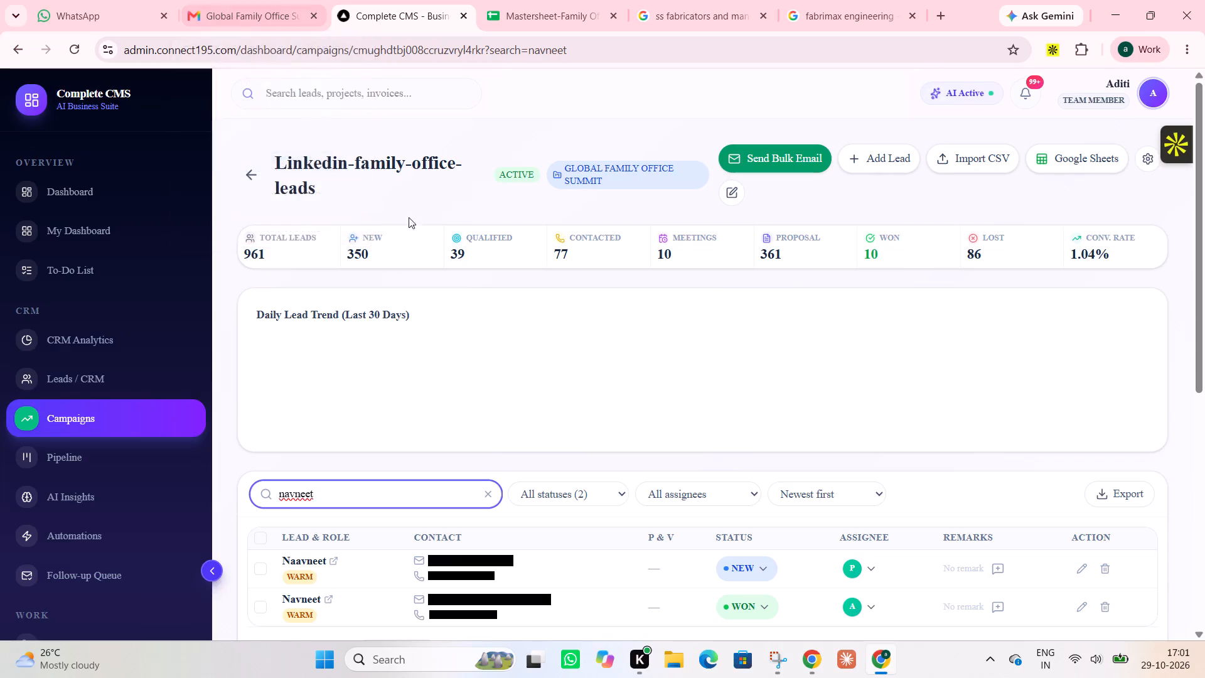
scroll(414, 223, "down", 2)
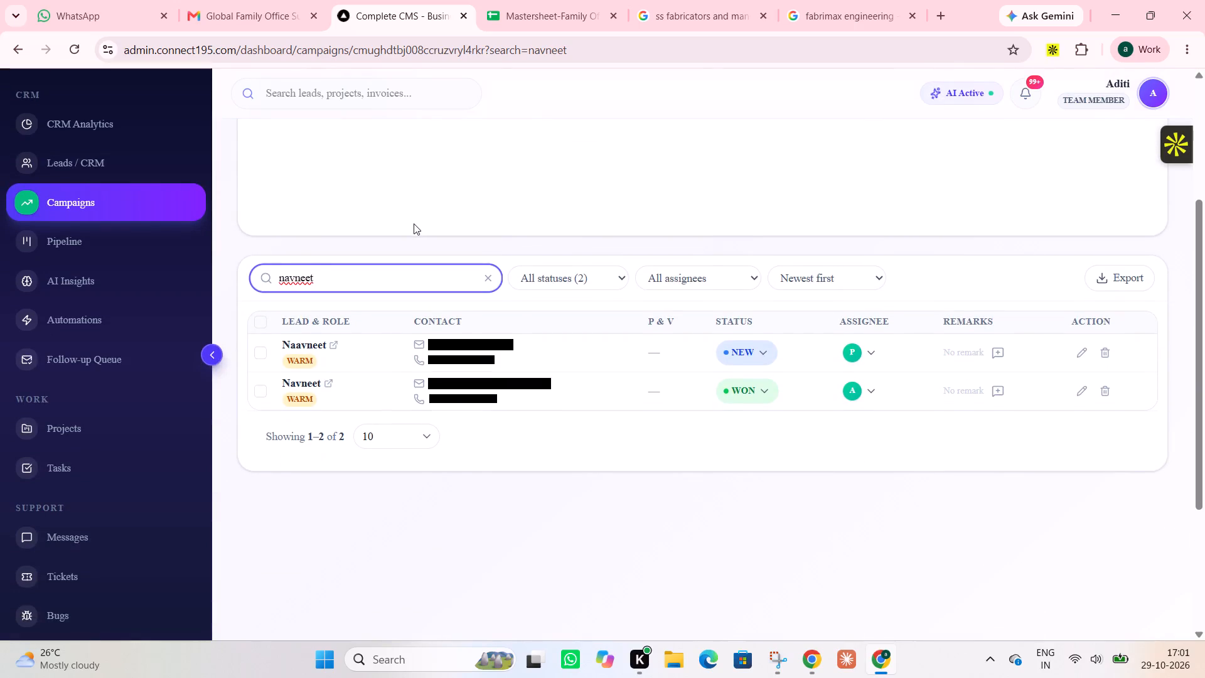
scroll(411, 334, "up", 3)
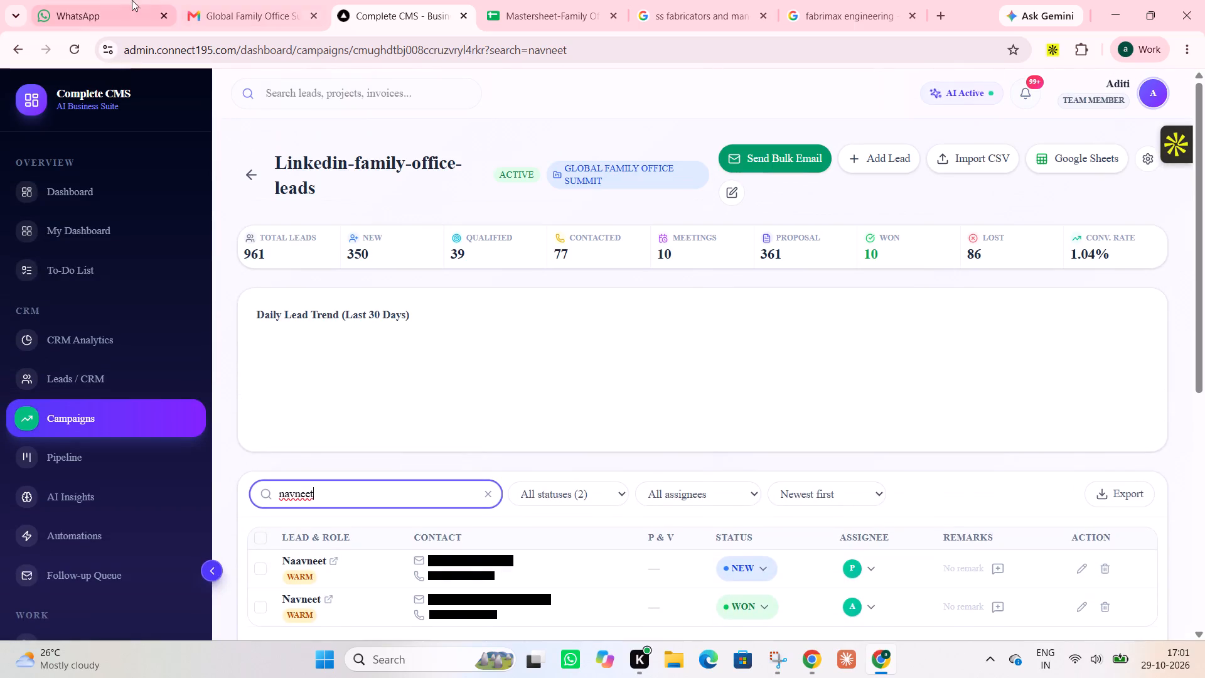
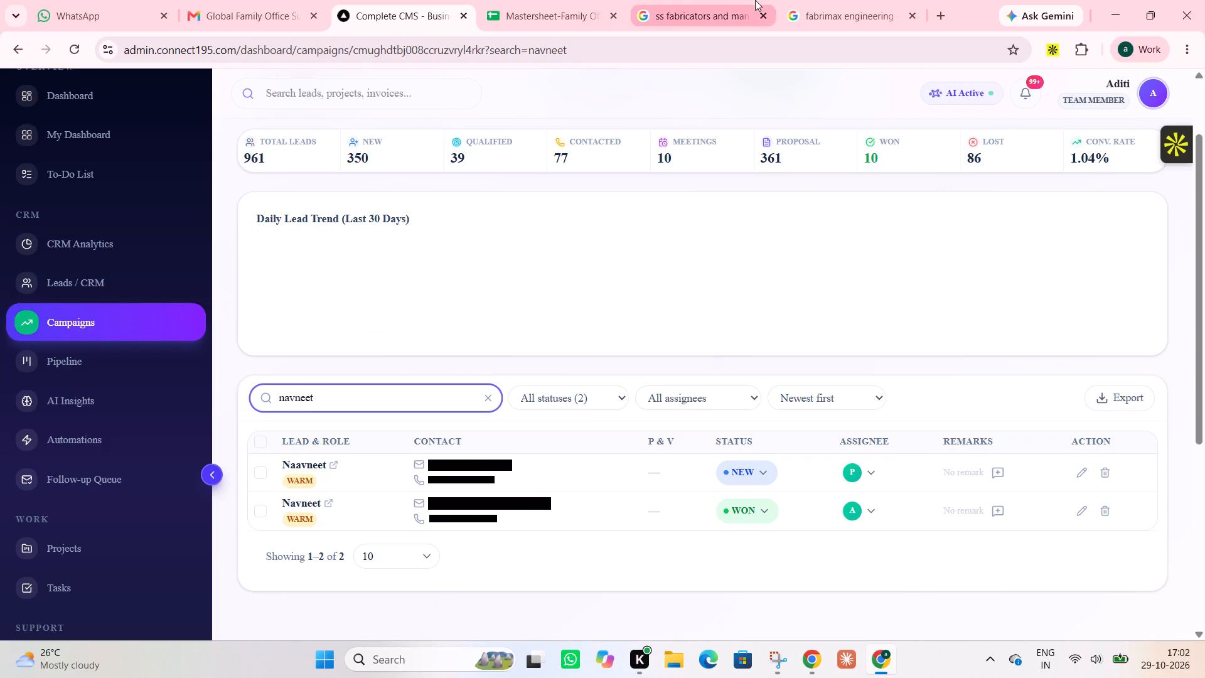
Return to the Fabrimax Engineering search results.
left_click(848, 8)
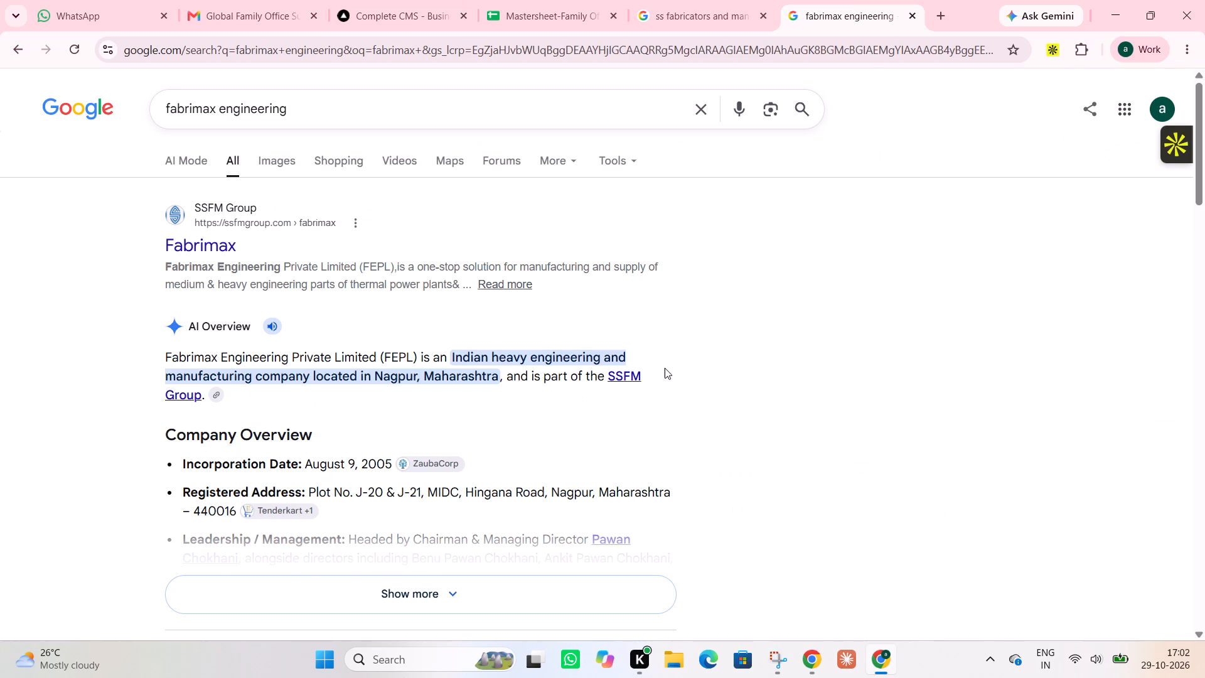
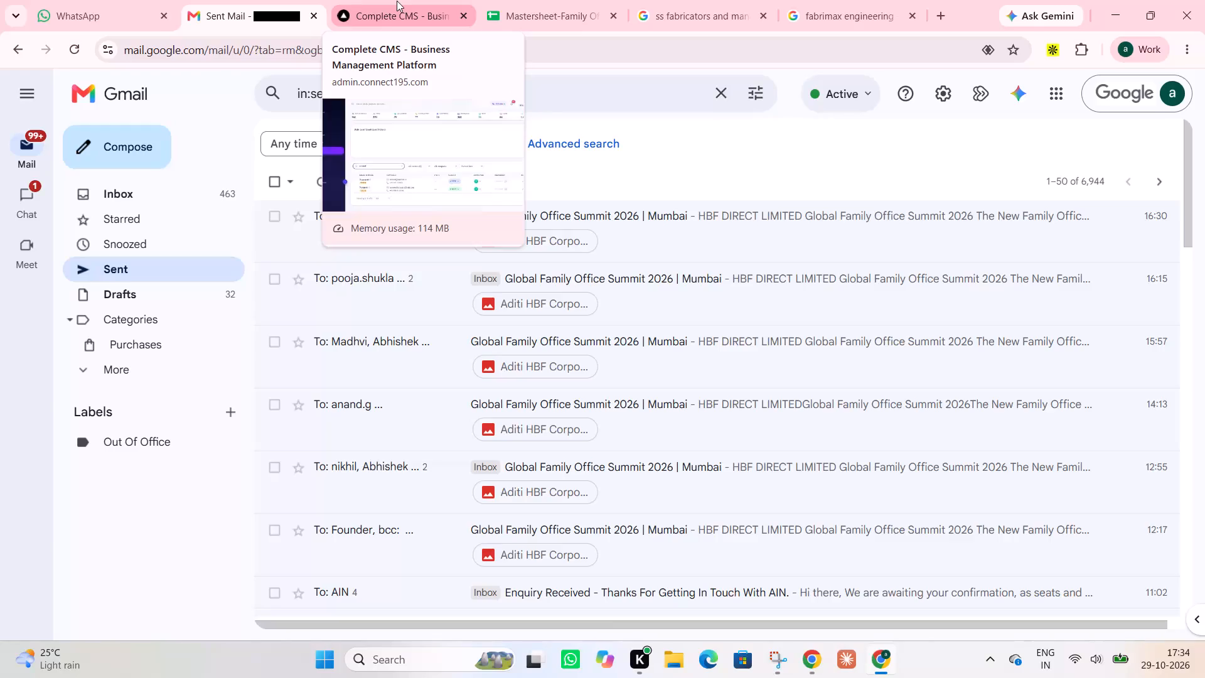
Switch from the sent mail back to the CRM campaign's leads filtered by "navneet".
left_click(397, 17)
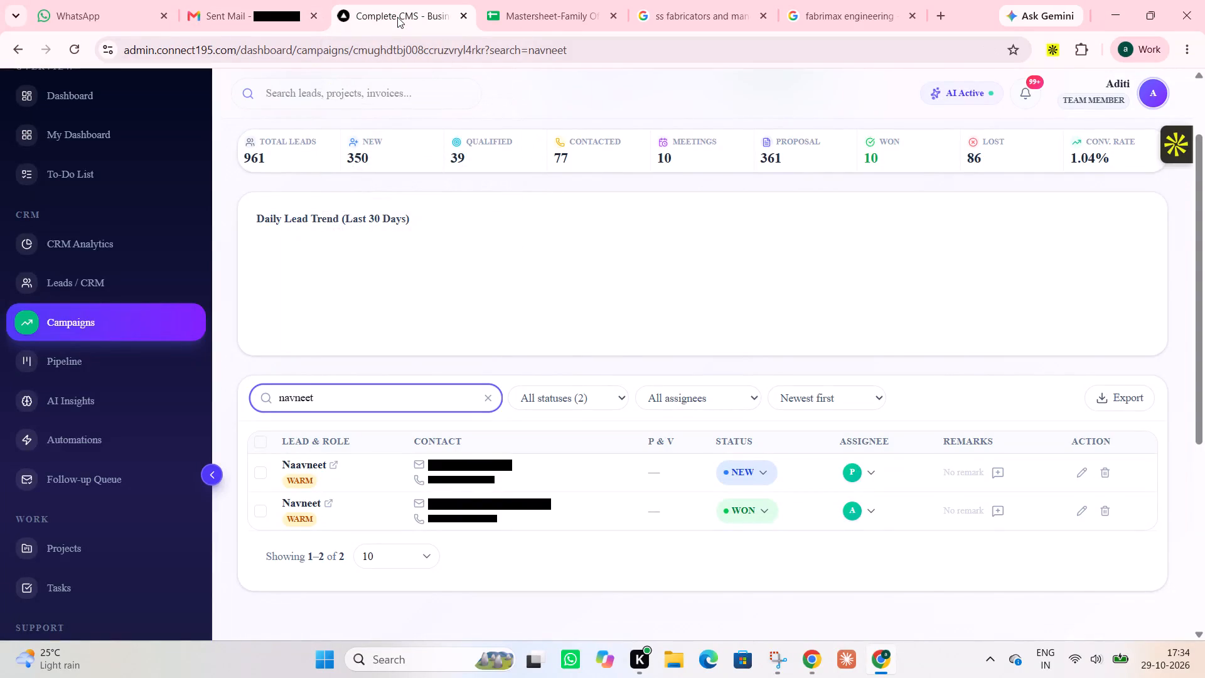